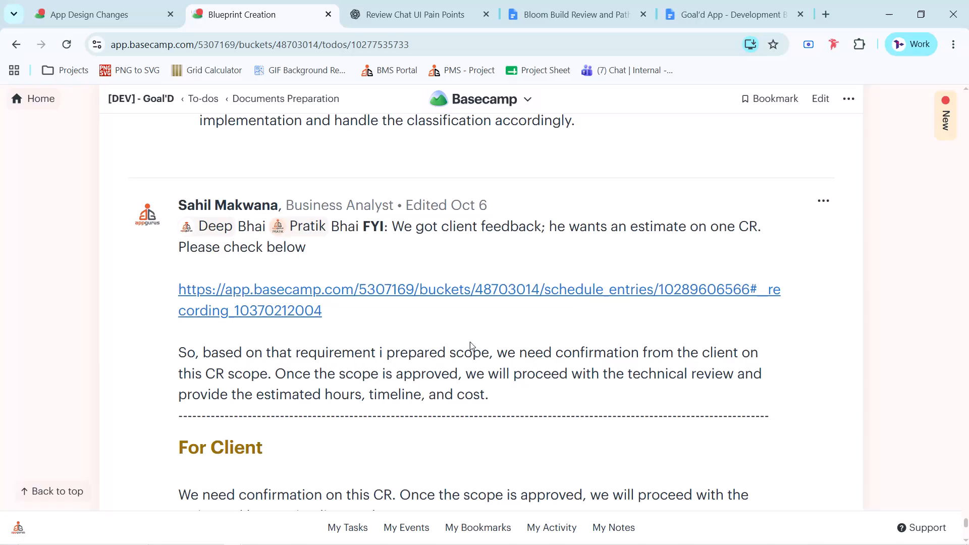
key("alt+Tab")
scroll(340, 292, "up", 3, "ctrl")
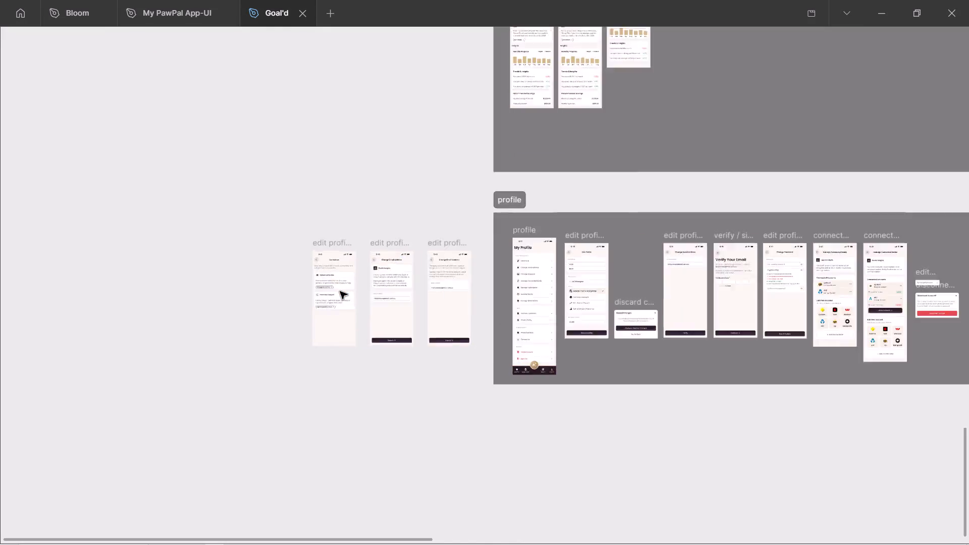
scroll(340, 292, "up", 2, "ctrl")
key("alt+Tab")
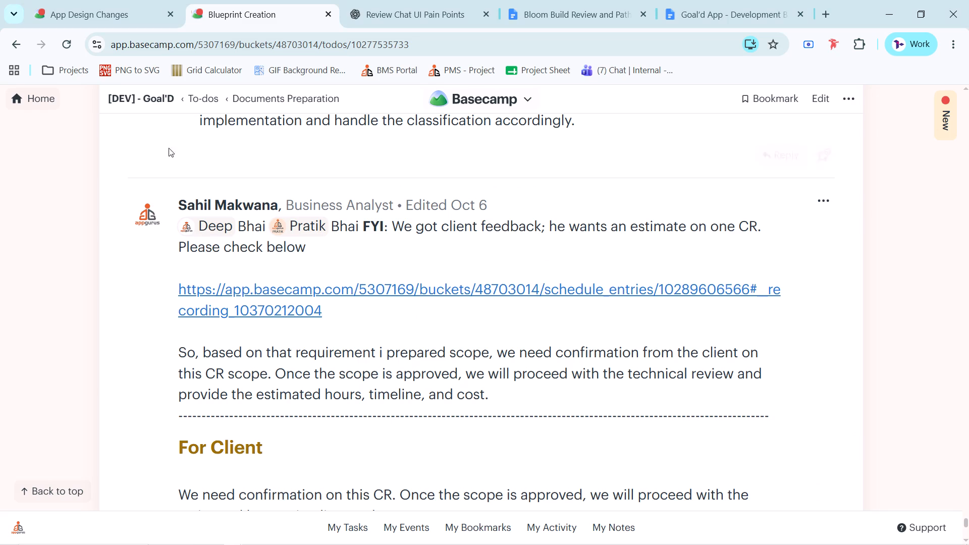
Open the to-dos of the [DEV] - Bloom Pregnancy project from the Basecamp home page.
left_click(118, 0)
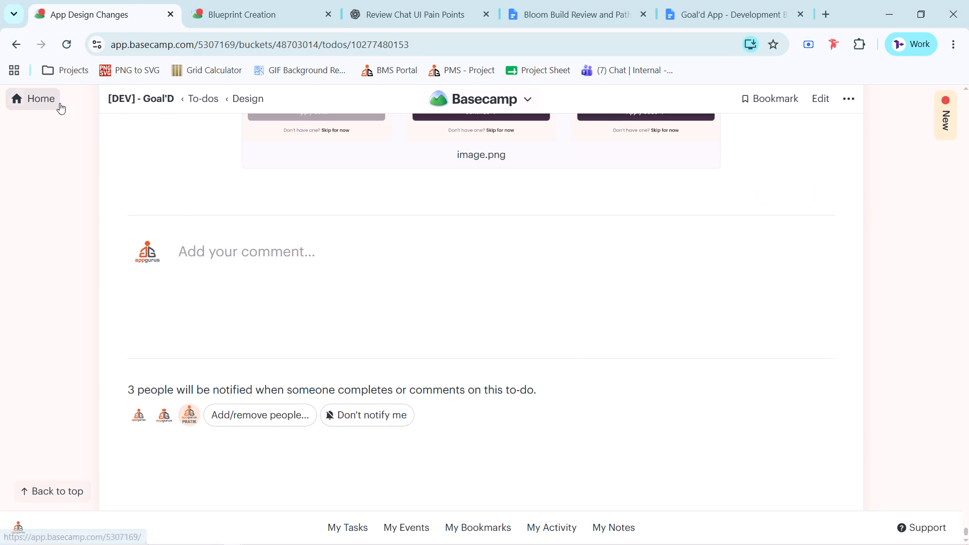
left_click(51, 101)
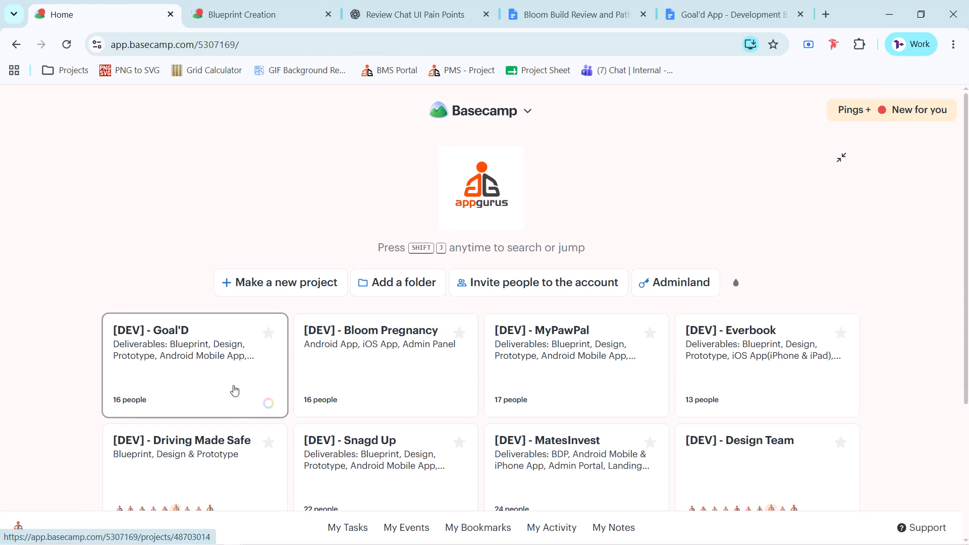
scroll(542, 416, "down", 1)
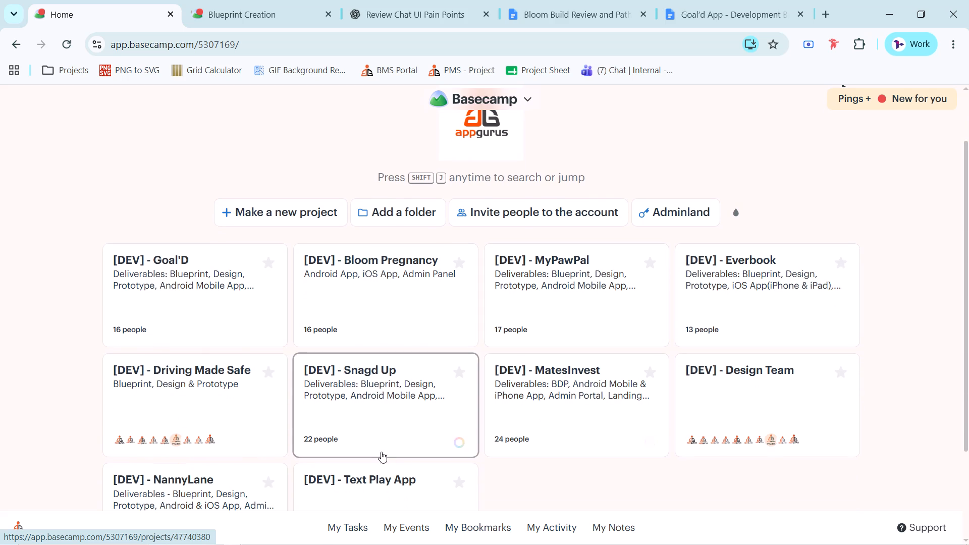
left_click(446, 279)
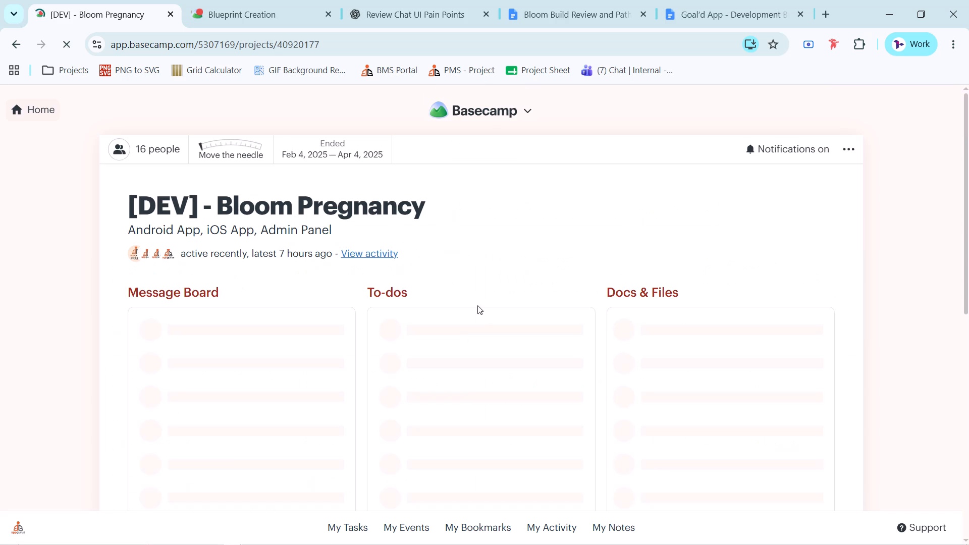
left_click(485, 377)
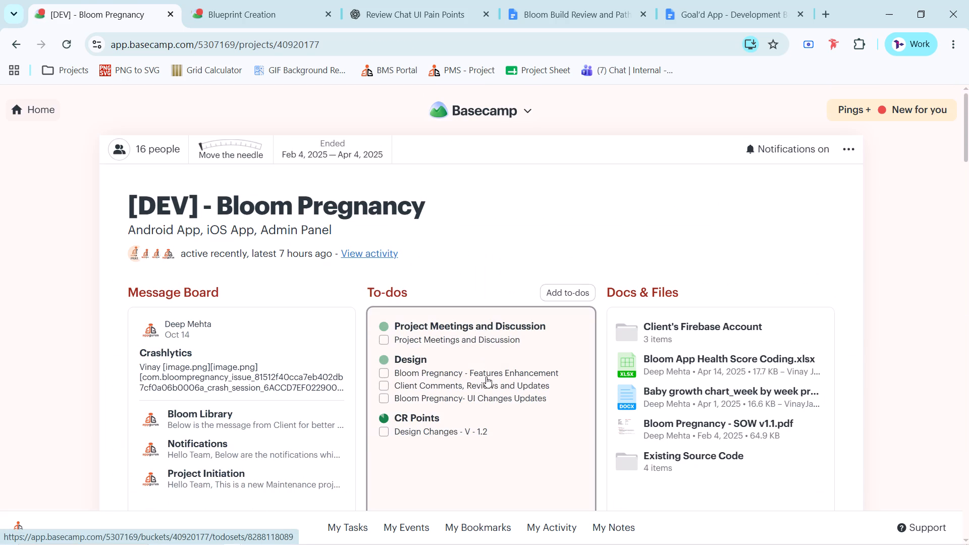
Open the Design to-do "Client Comments, Reviews and Updates" from the project's to-do lists.
left_click_drag(968, 196, 968, 484)
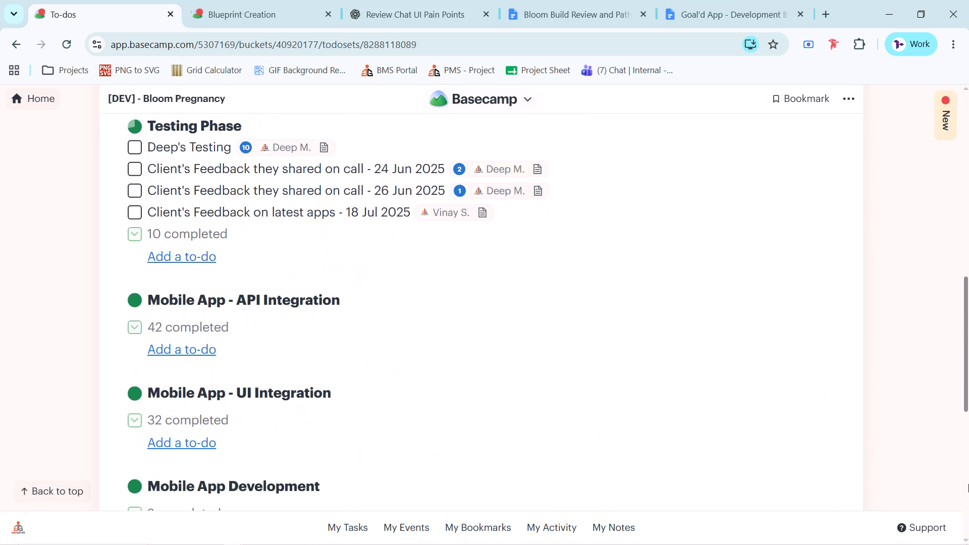
left_click_drag(968, 484, 968, 544)
scroll(319, 413, "down", 6)
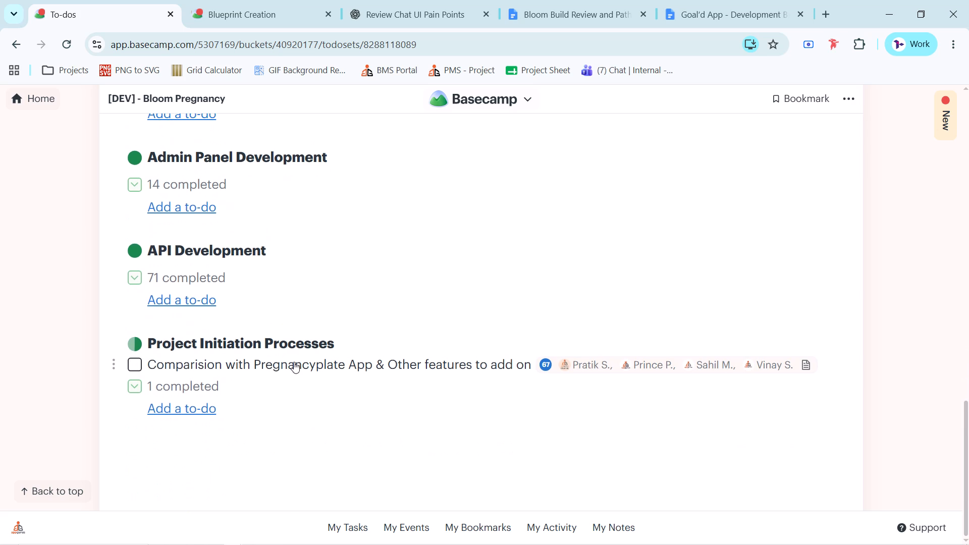
scroll(294, 361, "up", 12)
left_click(219, 255)
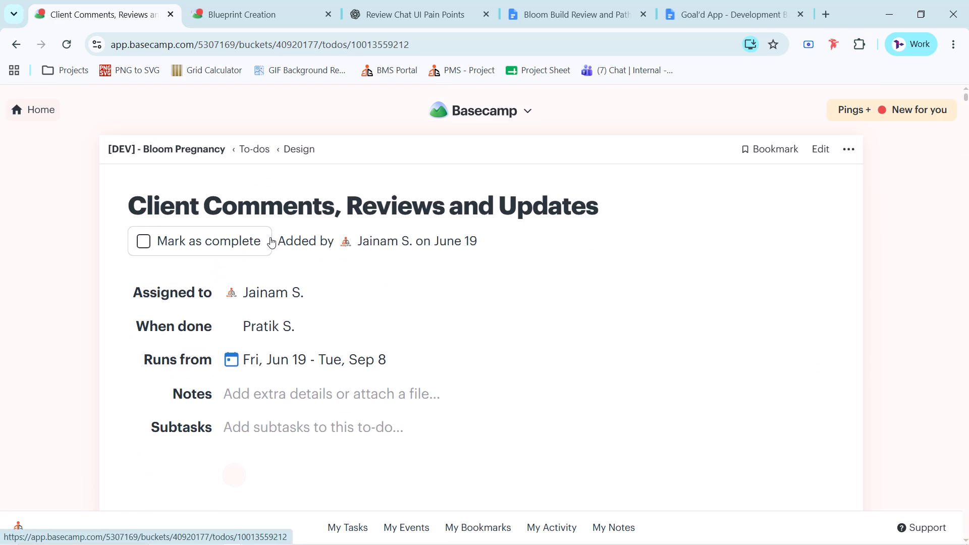
Add a smiling-face emoji boost to the Design Head's latest "Thanks" comment at the end of the thread.
left_click_drag(967, 96, 968, 544)
scroll(275, 264, "up", 3)
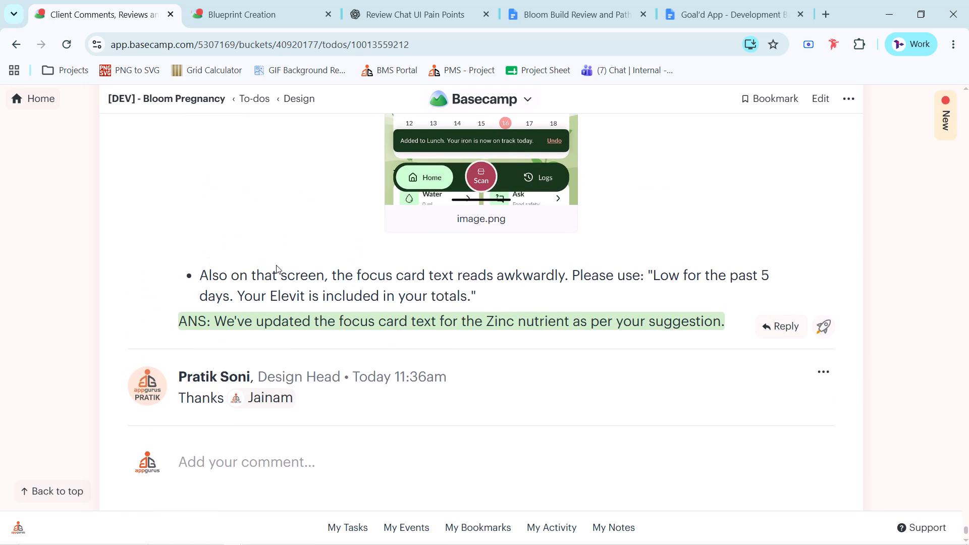
scroll(318, 306, "up", 2)
scroll(318, 306, "down", 3)
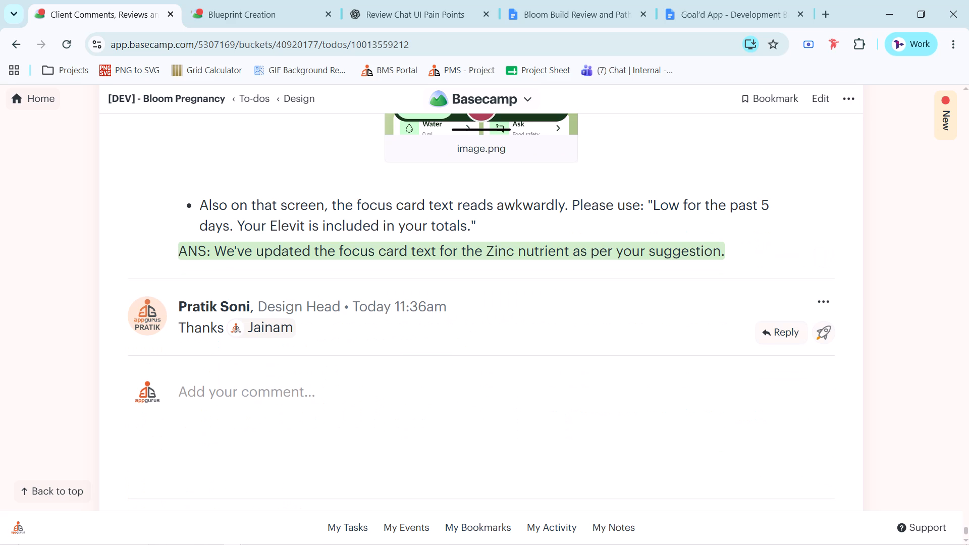
left_click(825, 337)
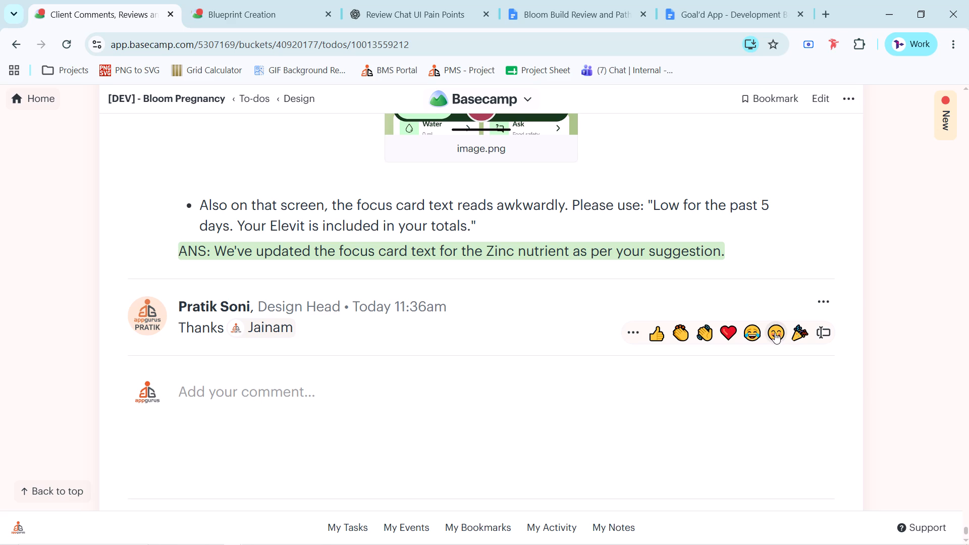
left_click(775, 332)
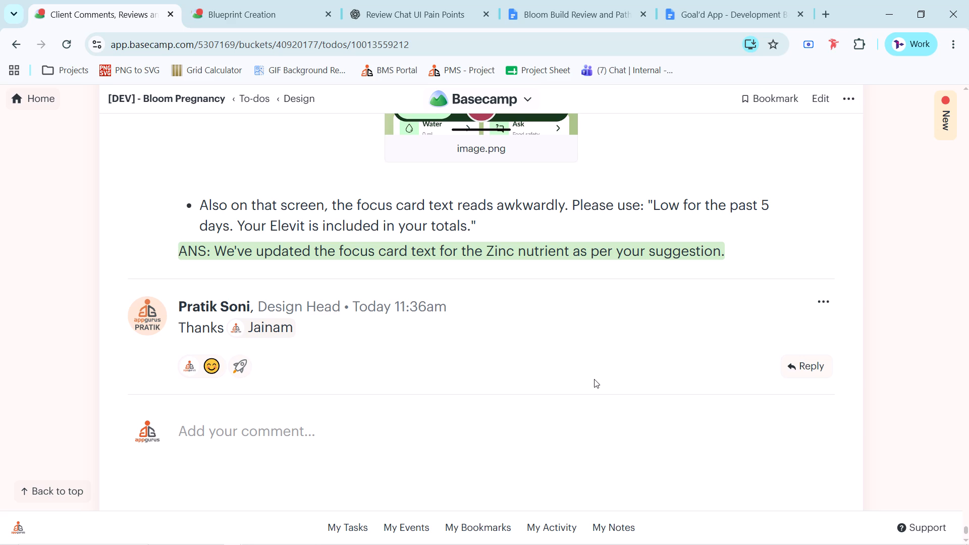
Review the client feedback points, their highlighted ANS replies and the attached design screenshots, working back through the comment thread.
scroll(464, 381, "up", 4)
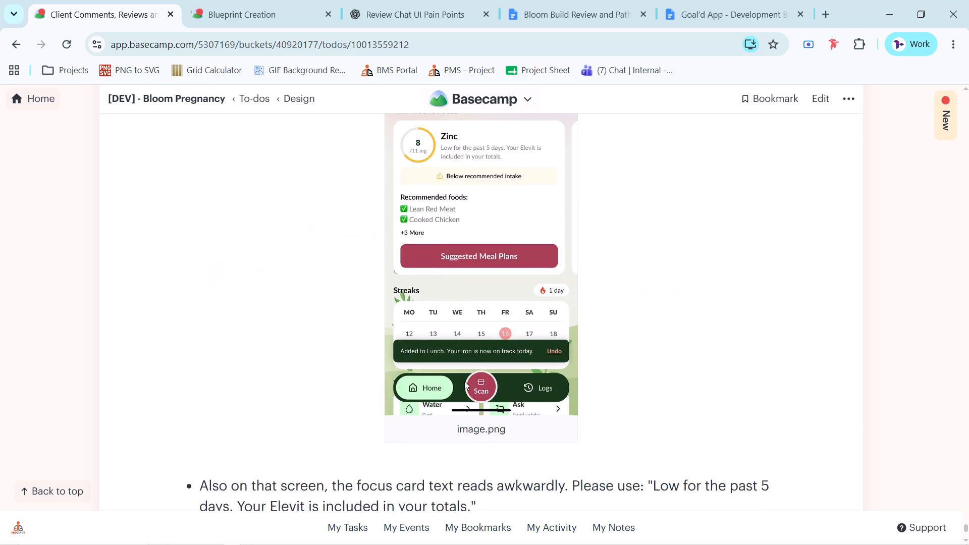
scroll(464, 381, "up", 11)
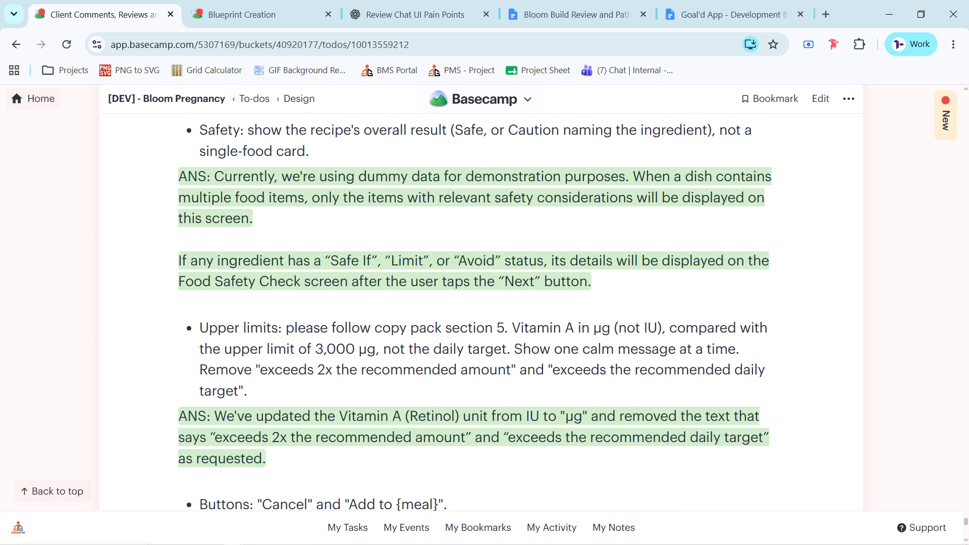
scroll(464, 381, "up", 6)
scroll(464, 379, "down", 2)
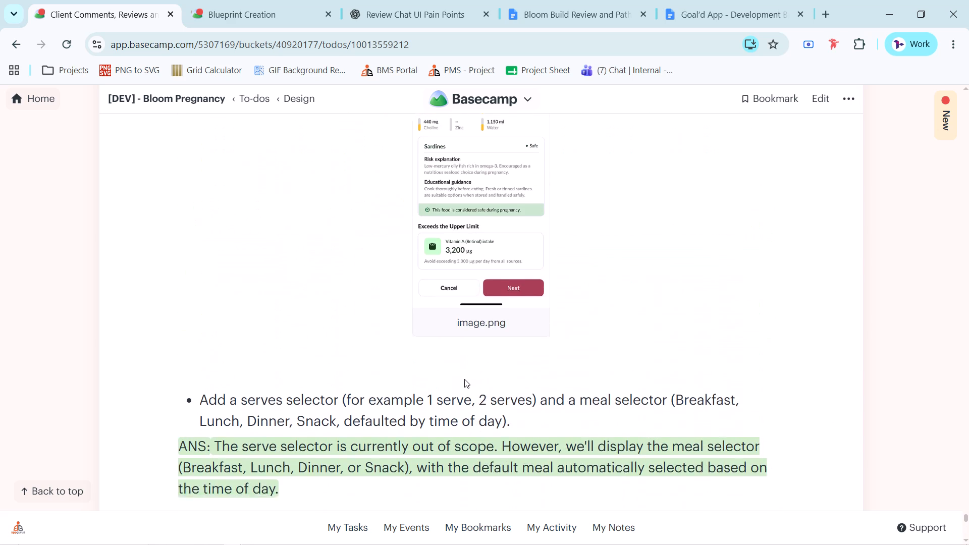
scroll(464, 379, "down", 1)
scroll(464, 379, "up", 11)
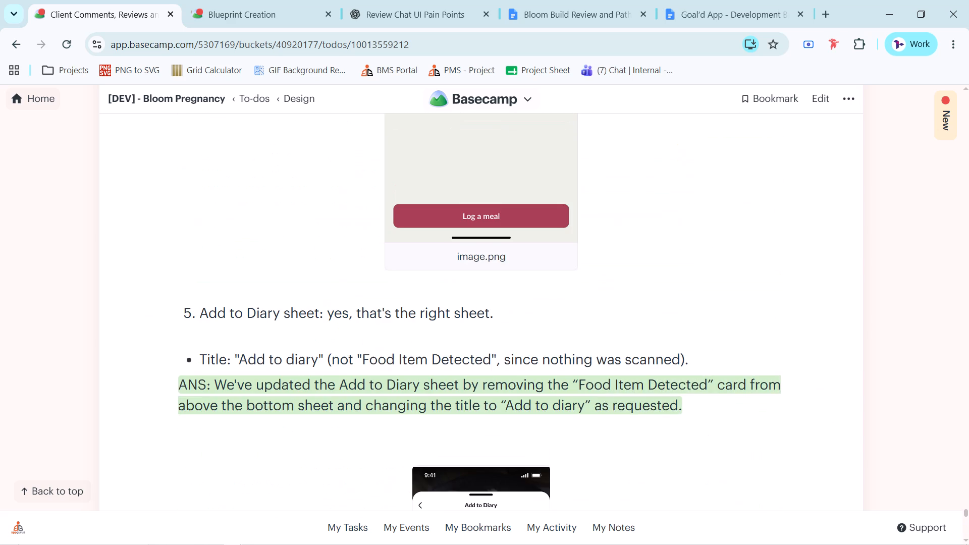
scroll(464, 379, "up", 10)
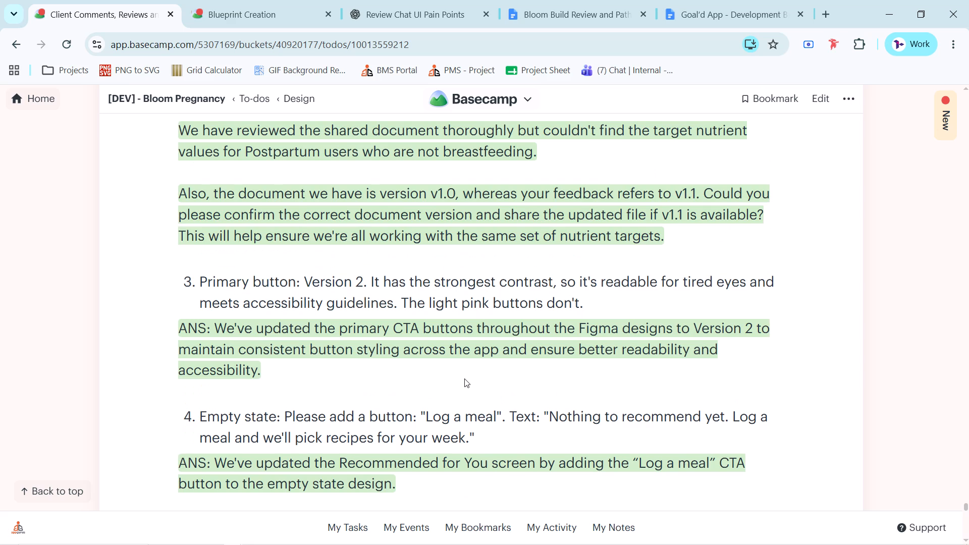
scroll(464, 378, "up", 13)
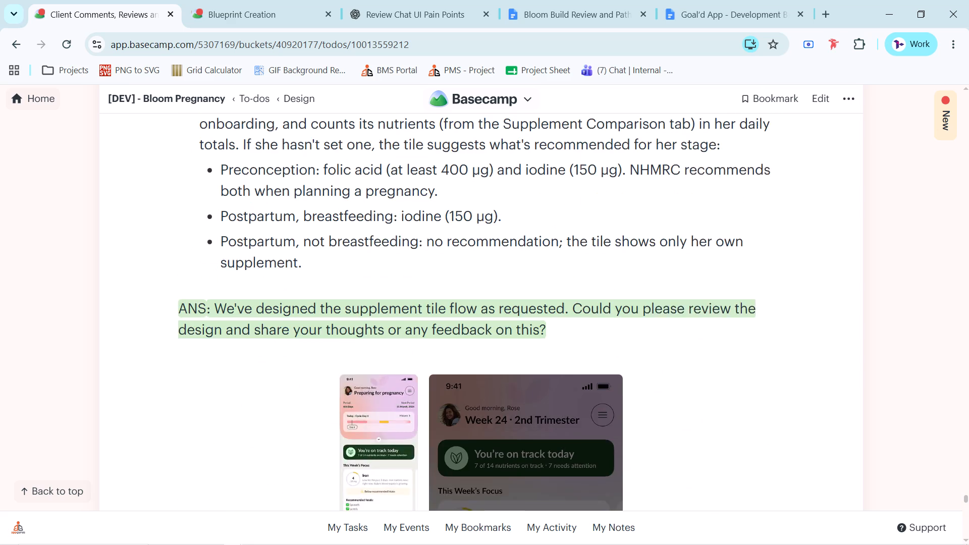
scroll(464, 378, "up", 8)
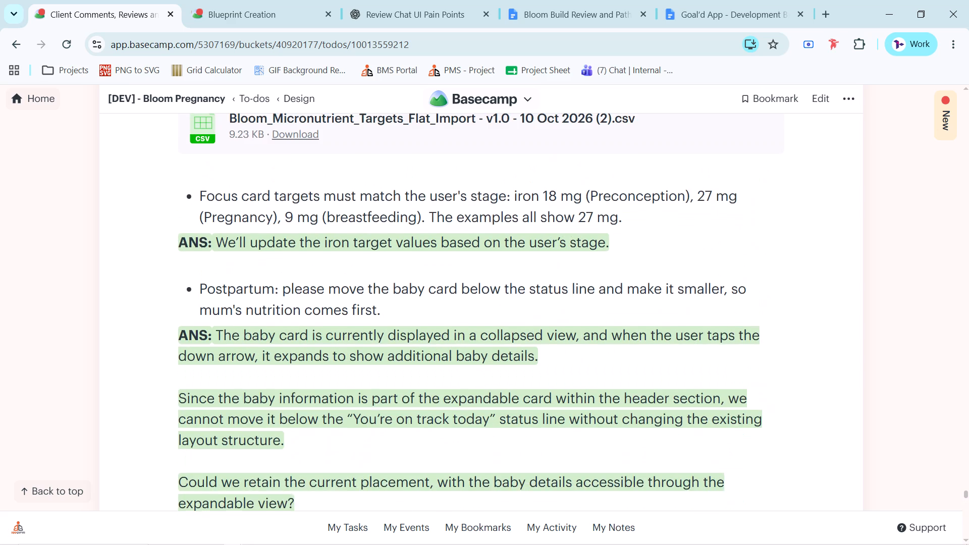
scroll(462, 356, "up", 16)
scroll(451, 329, "up", 7)
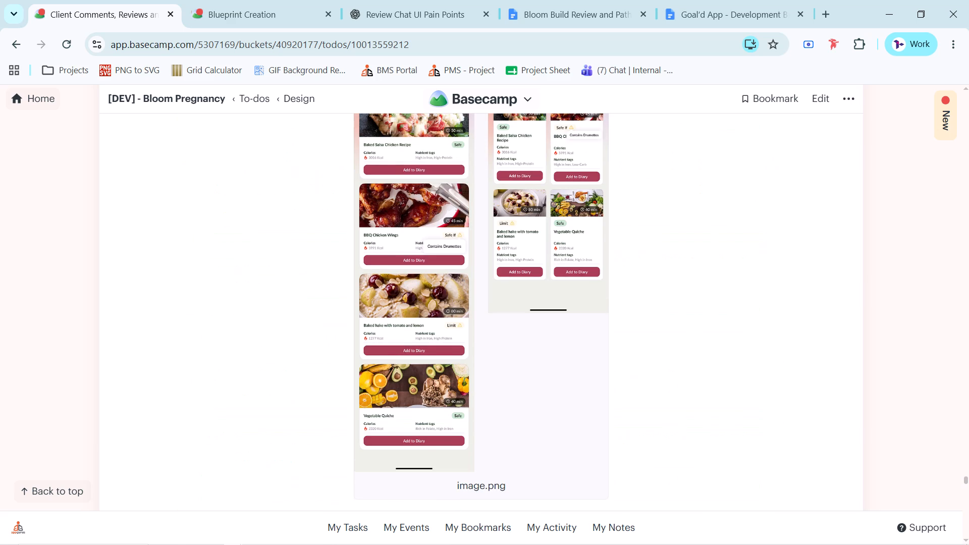
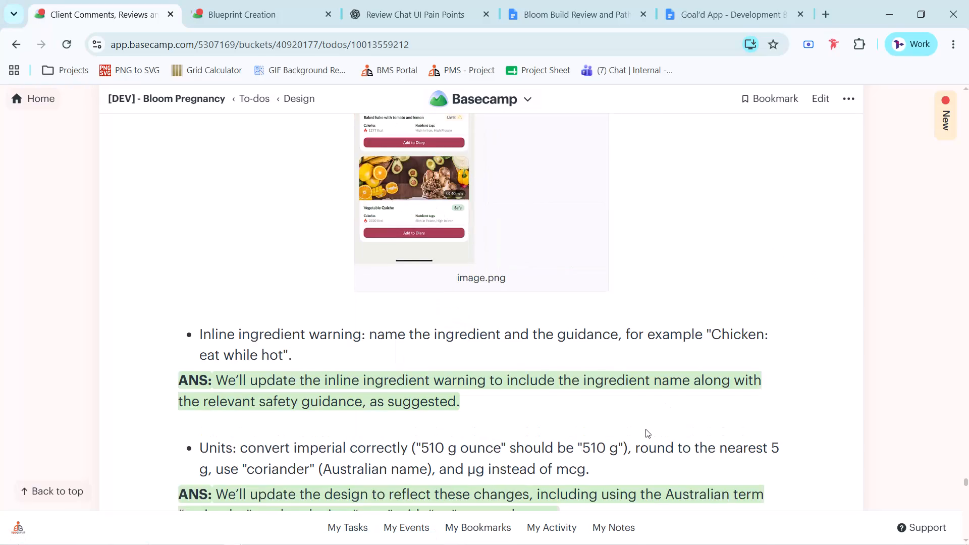
Examine the client feedback points, highlighted ANS replies and attached design screenshots across the to-do's comment thread.
scroll(638, 417, "down", 5)
key("alt+Tab")
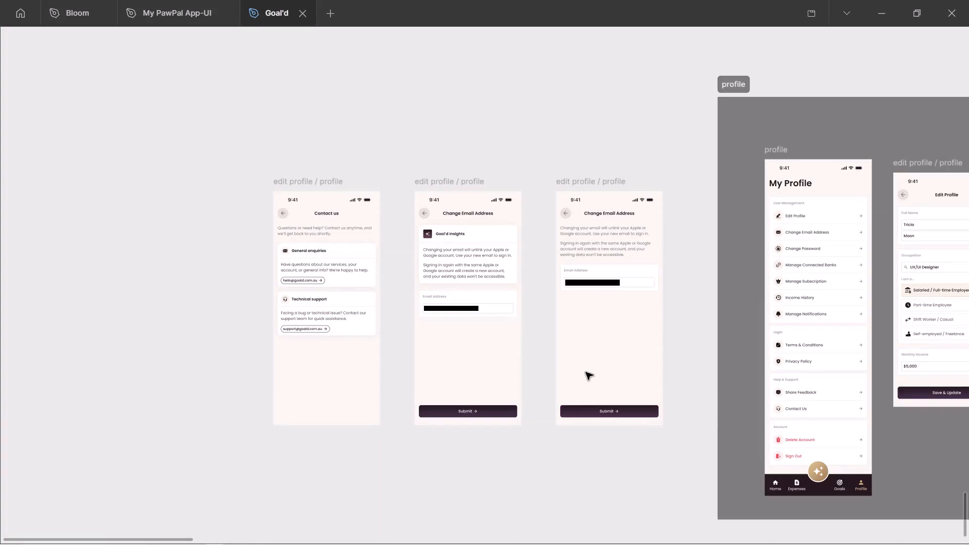
key("alt+Tab")
scroll(891, 460, "down", 5)
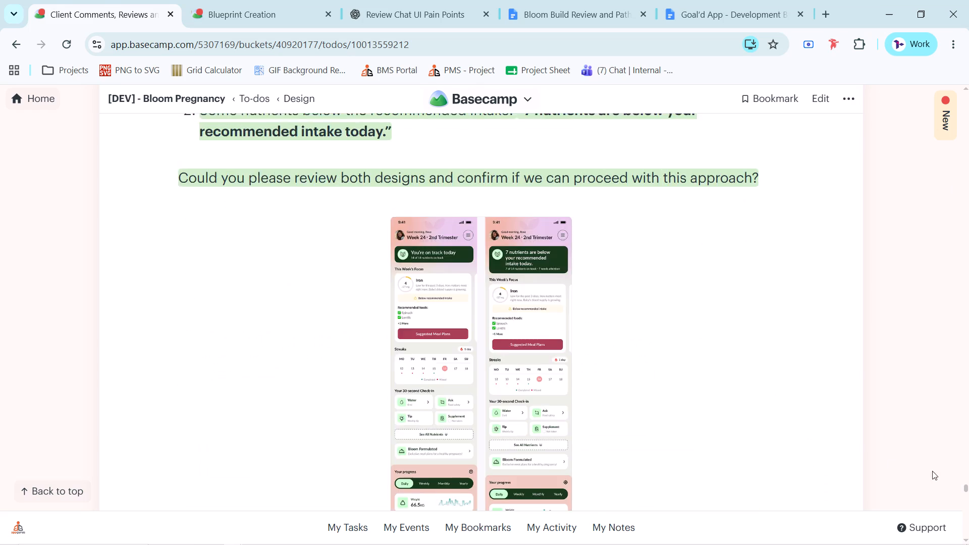
scroll(968, 494, "down", 3)
left_click_drag(967, 488, 968, 544)
scroll(513, 377, "up", 15)
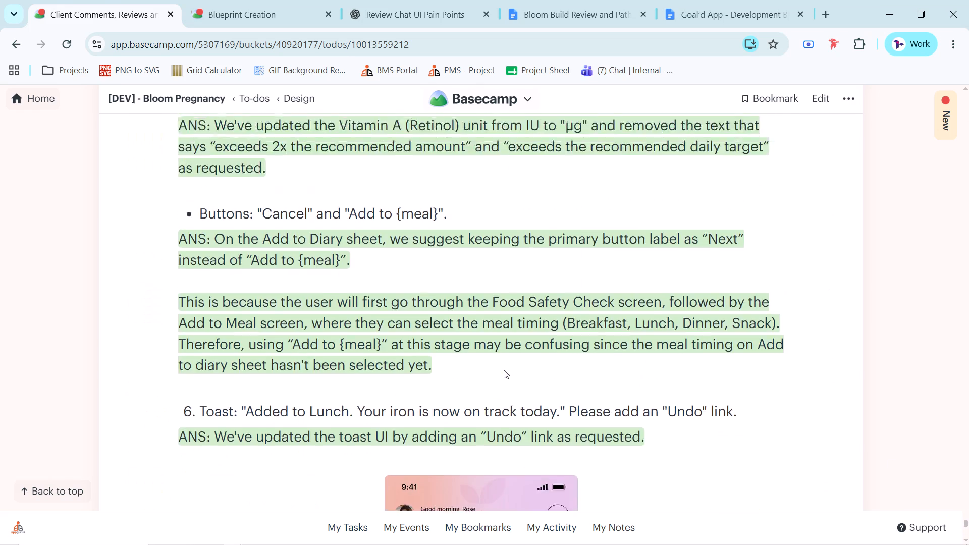
scroll(504, 370, "up", 20)
scroll(504, 370, "up", 3)
scroll(443, 354, "up", 12)
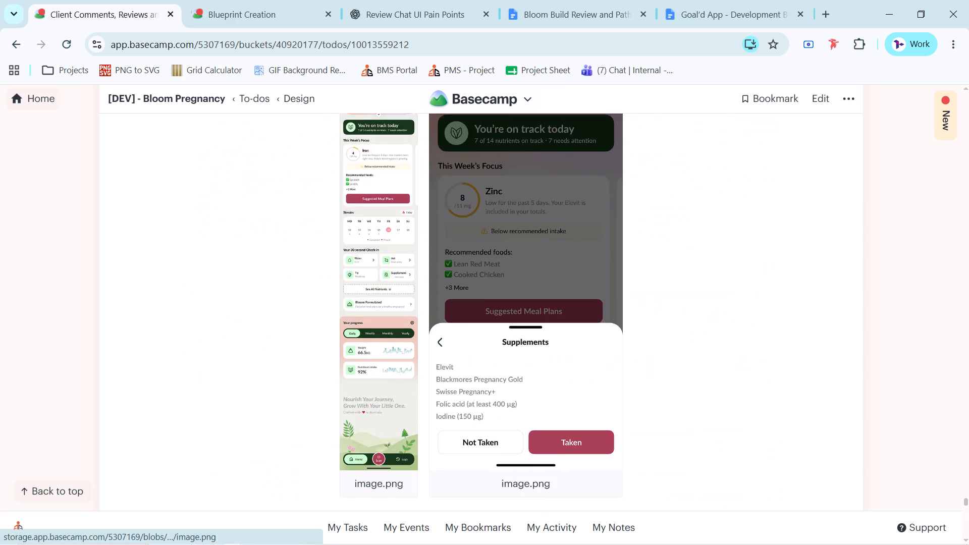
scroll(443, 354, "up", 16)
scroll(443, 354, "up", 5)
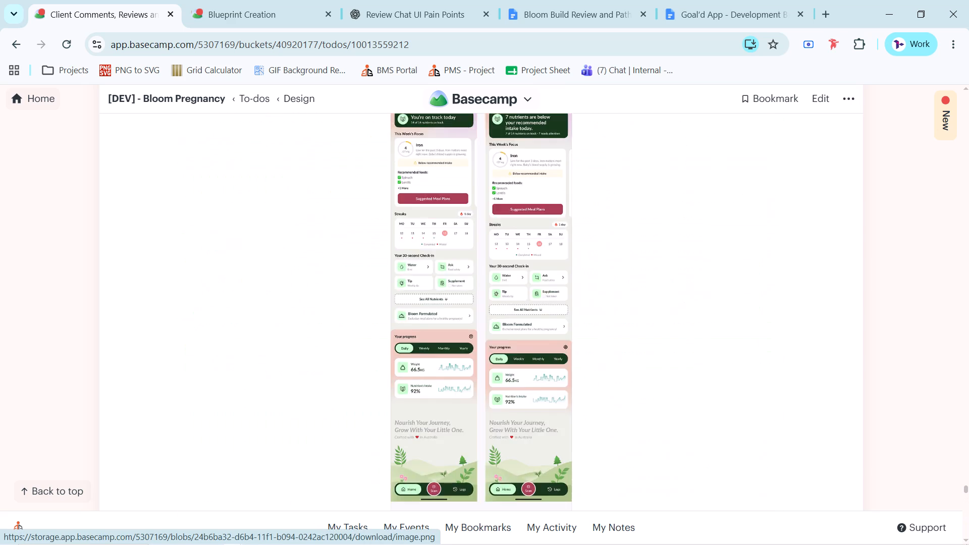
scroll(443, 354, "up", 12)
scroll(443, 354, "up", 18)
scroll(443, 354, "down", 3)
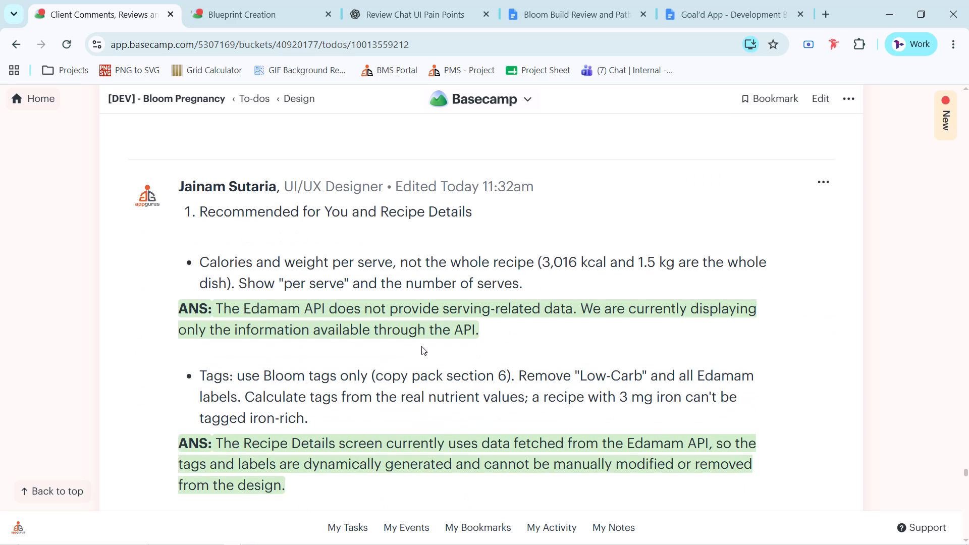
Copy the Friday Oct 30 status update from "Hello sir," through "Screenshots:" into a new comment at the end of the thread.
scroll(335, 321, "up", 20)
scroll(335, 321, "up", 7)
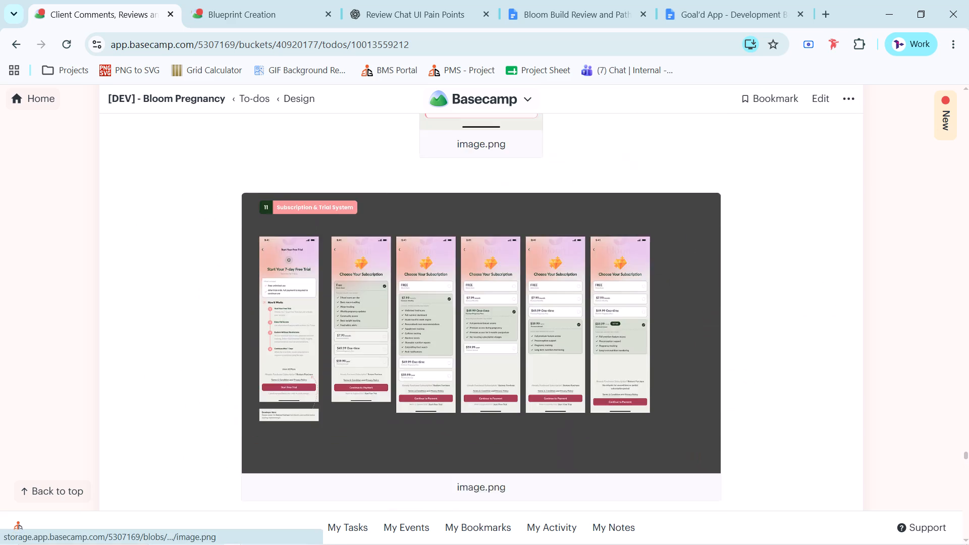
scroll(335, 320, "up", 20)
scroll(335, 320, "up", 15)
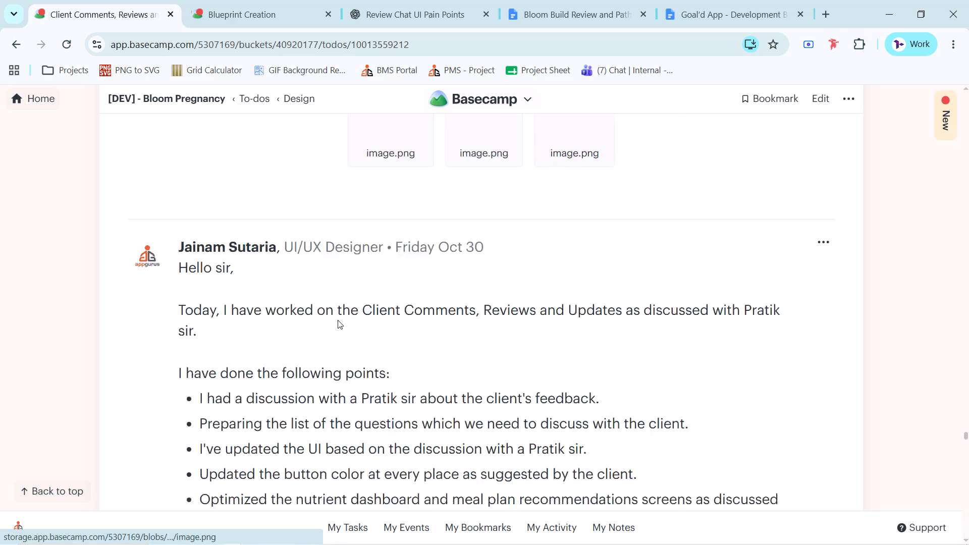
scroll(338, 320, "down", 2)
left_click_drag(283, 488, 200, 212)
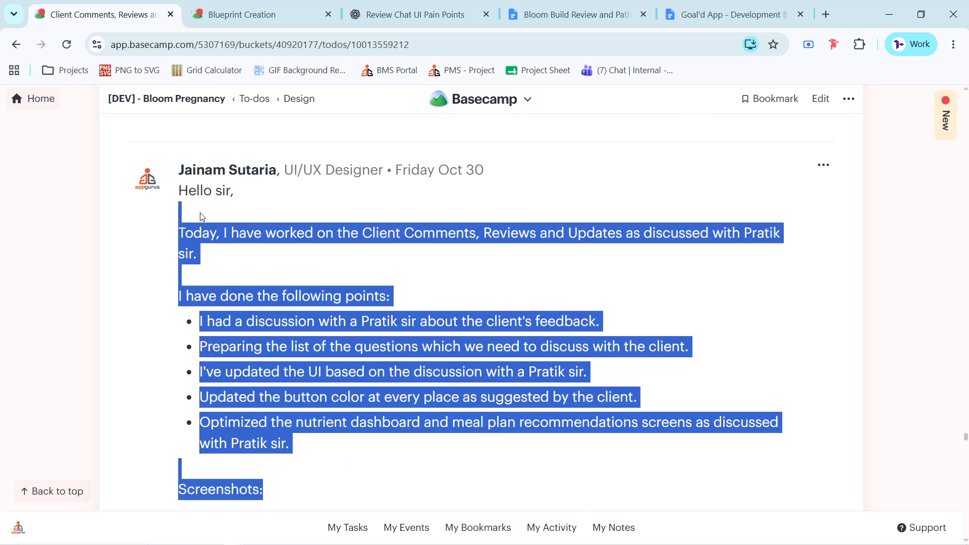
left_click_drag(200, 212, 182, 193)
key("ctrl+c")
left_click(679, 363)
middle_click(679, 363)
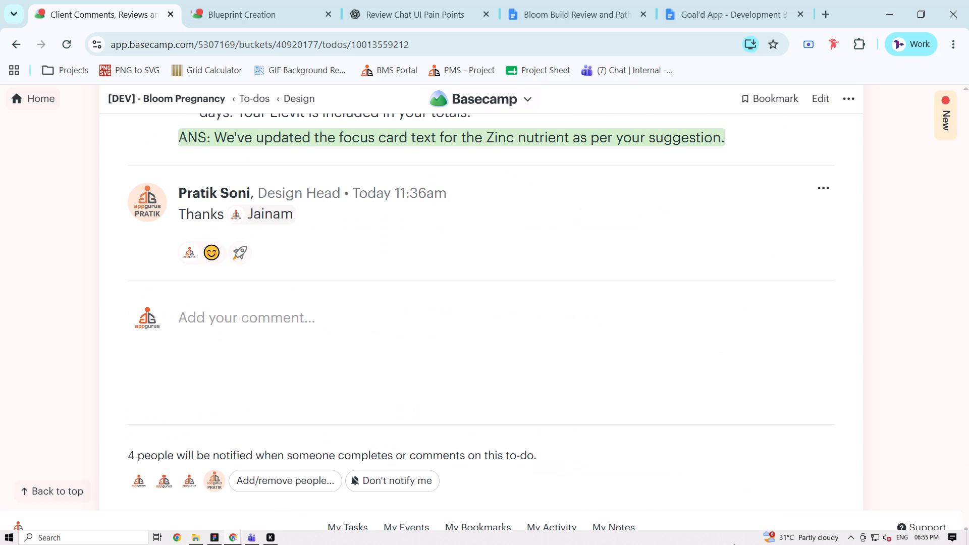
middle_click(733, 344)
left_click(324, 246)
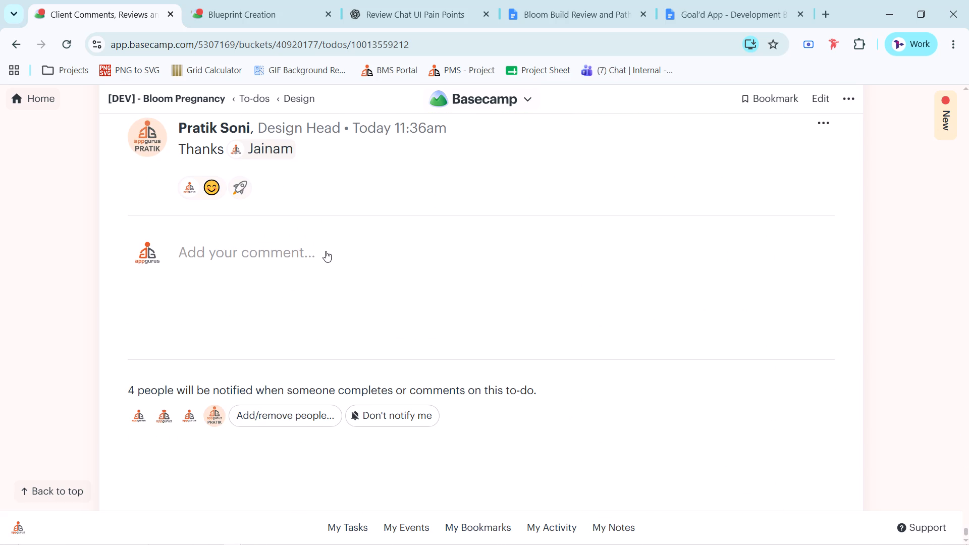
key("ctrl+v")
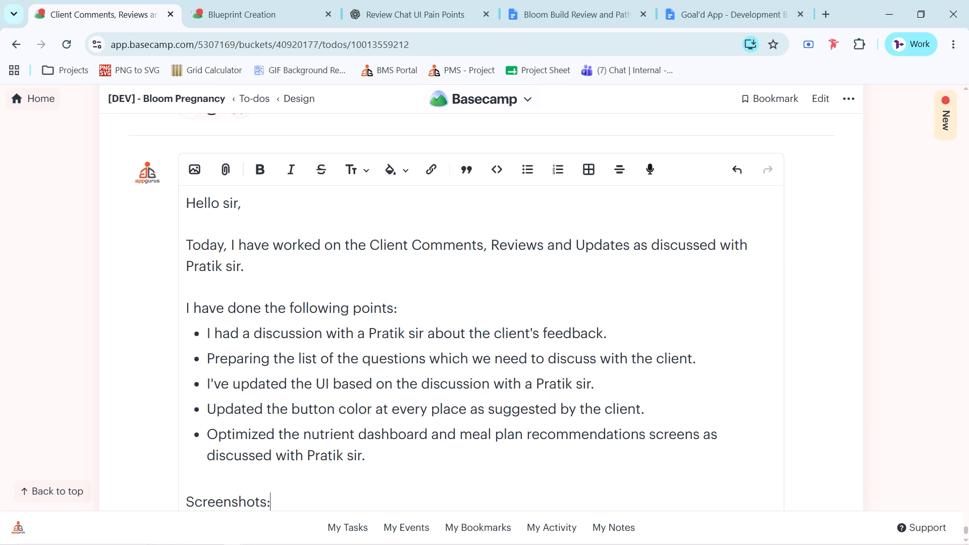
key("Return")
Copy the "Add to Diary" screen as PNG from the Bloom file in Figma and paste it under "Screenshots:" in the Basecamp comment.
key("alt+Tab")
key("alt+Tab")
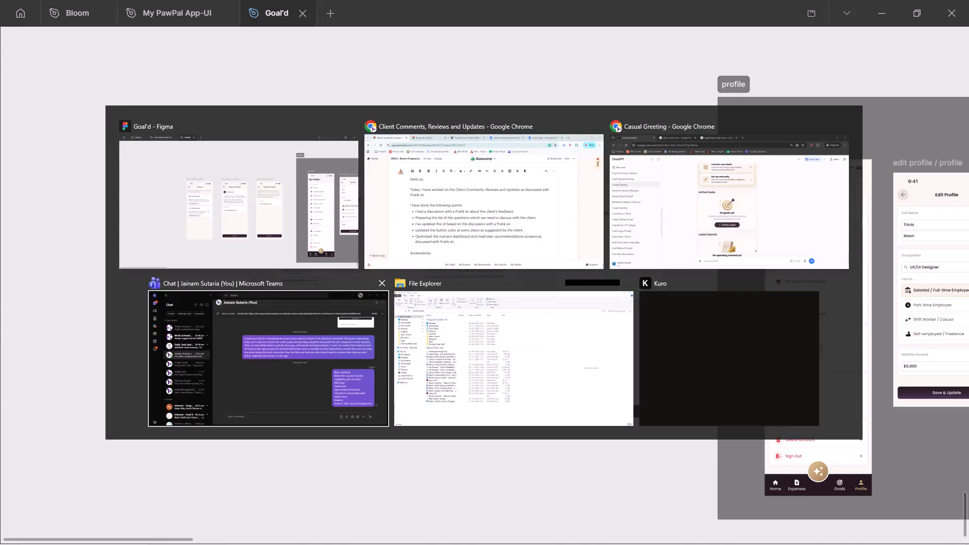
key("alt+Tab")
left_click(78, 22)
key("shift+exclam")
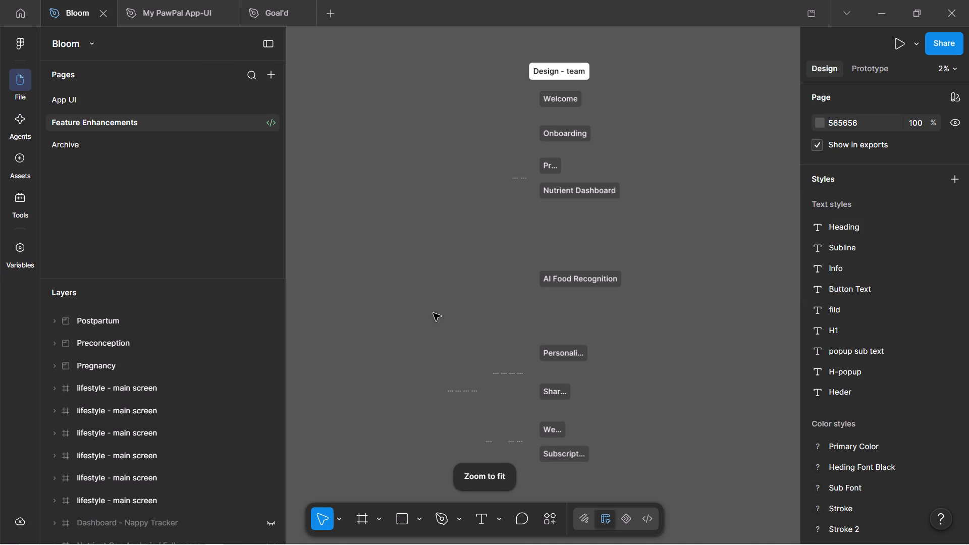
key("ctrl+backslash")
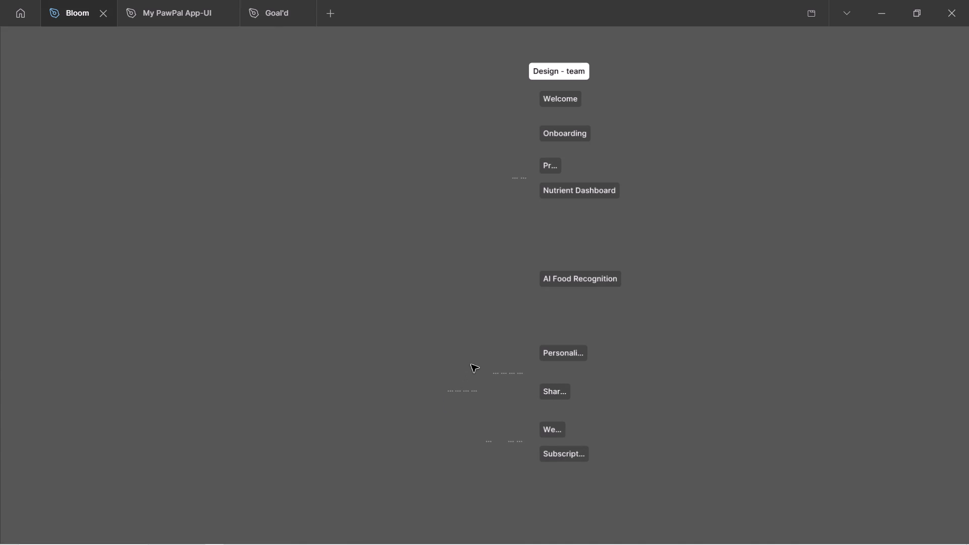
scroll(493, 415, "up", 13, "ctrl")
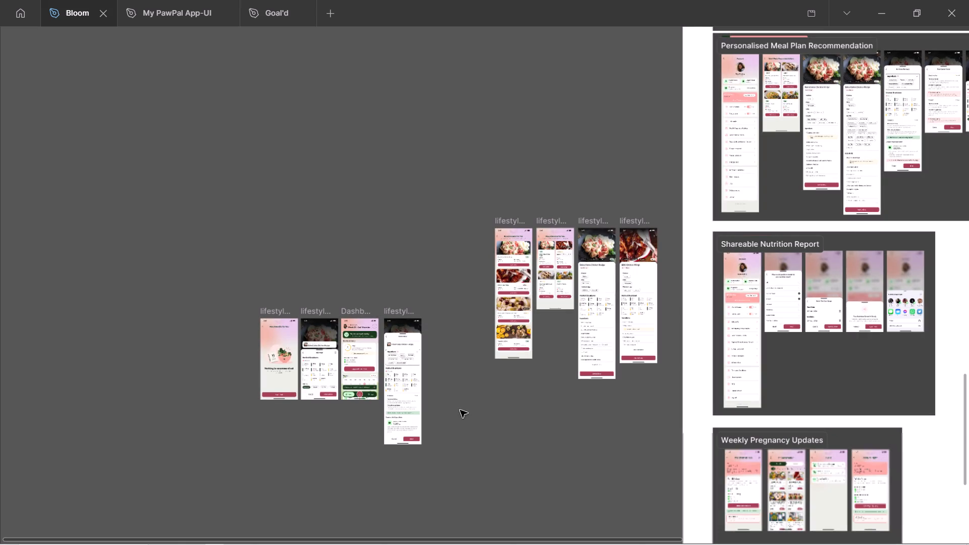
scroll(379, 432, "up", 6, "ctrl")
left_click(408, 112)
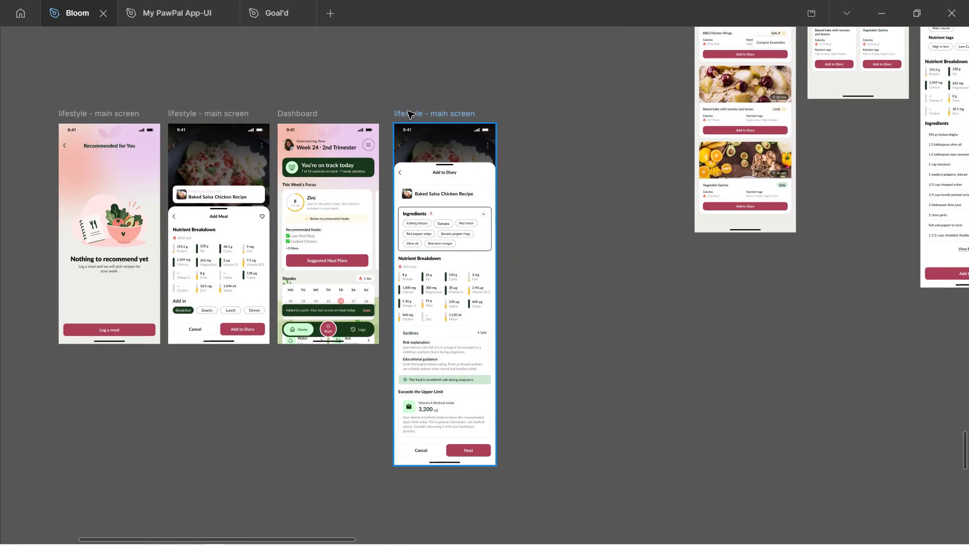
key("ctrl+shift+c")
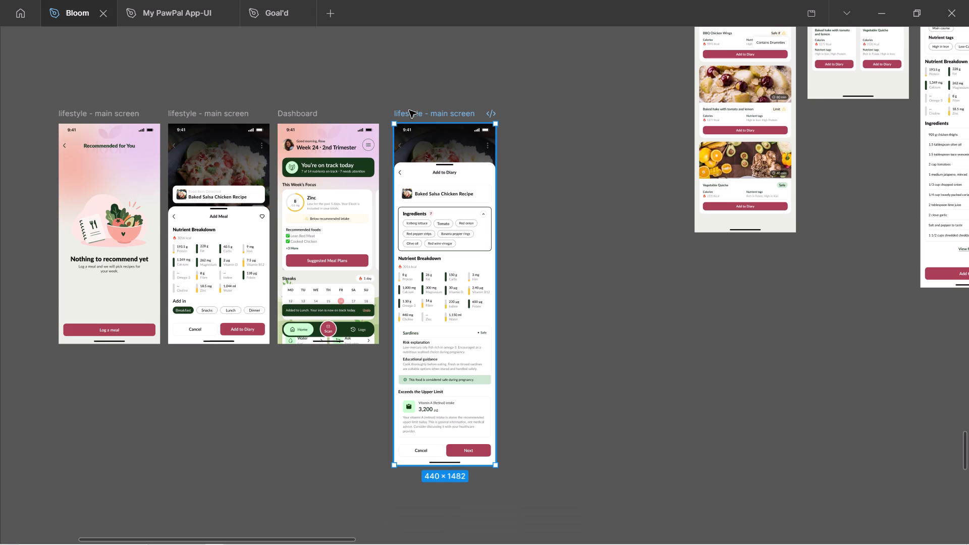
key("alt+Tab")
key("ctrl+v")
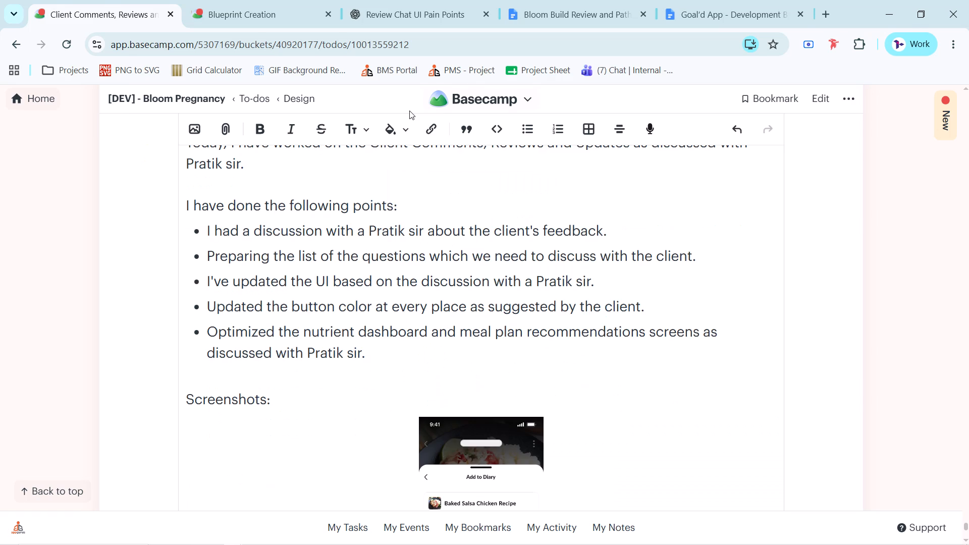
Copy the whole Pregnancy section as PNG from the Bloom file in Figma and paste it beside the first screenshot in the Basecamp comment.
key("alt+Tab")
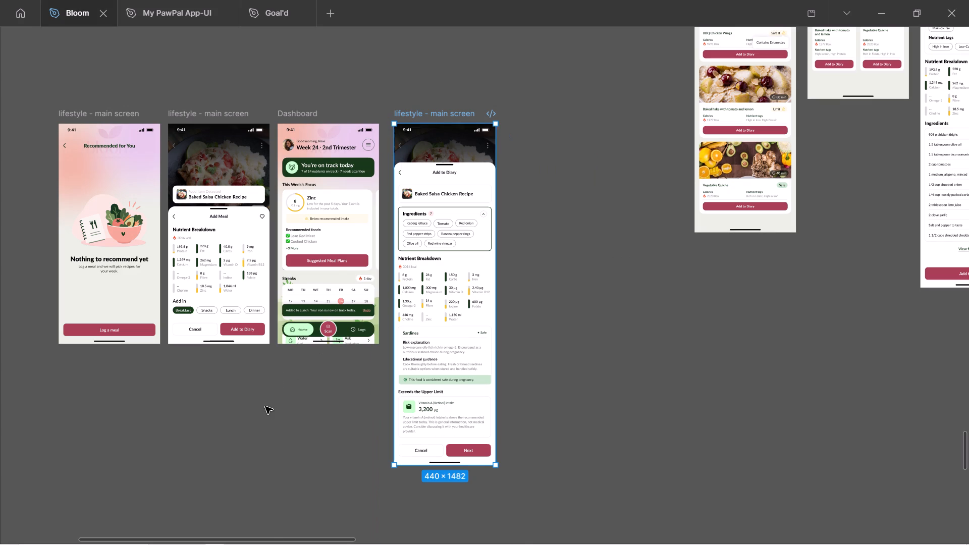
left_click(265, 407)
scroll(263, 390, "down", 1, "ctrl")
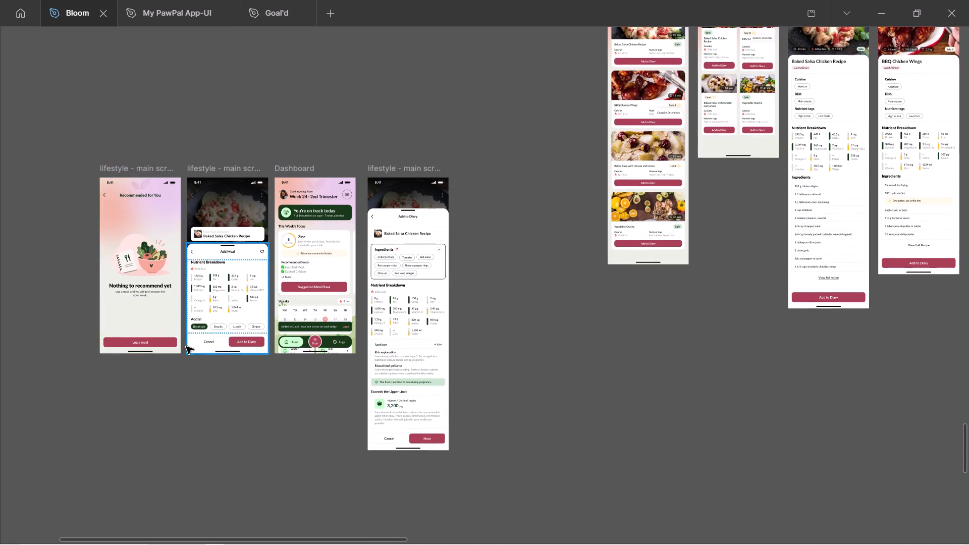
scroll(181, 351, "down", 5, "ctrl")
scroll(334, 281, "up", 5, "ctrl")
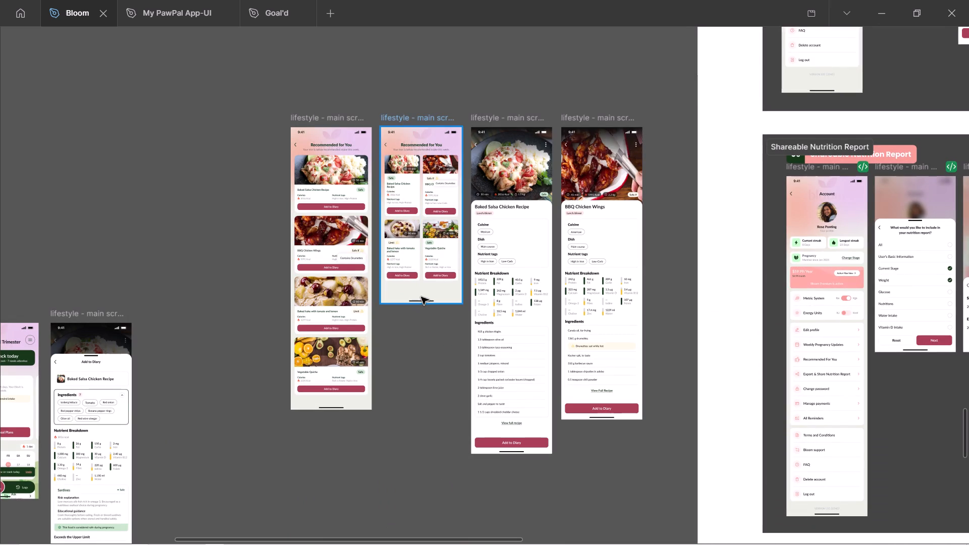
scroll(346, 238, "up", 4, "ctrl")
scroll(346, 238, "down", 9, "ctrl")
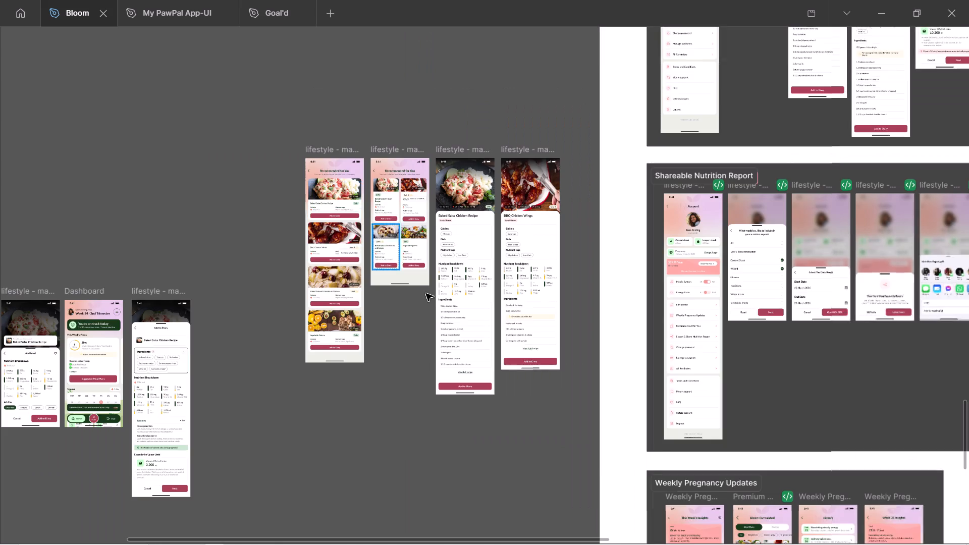
scroll(426, 294, "down", 3, "ctrl")
scroll(388, 469, "up", 7)
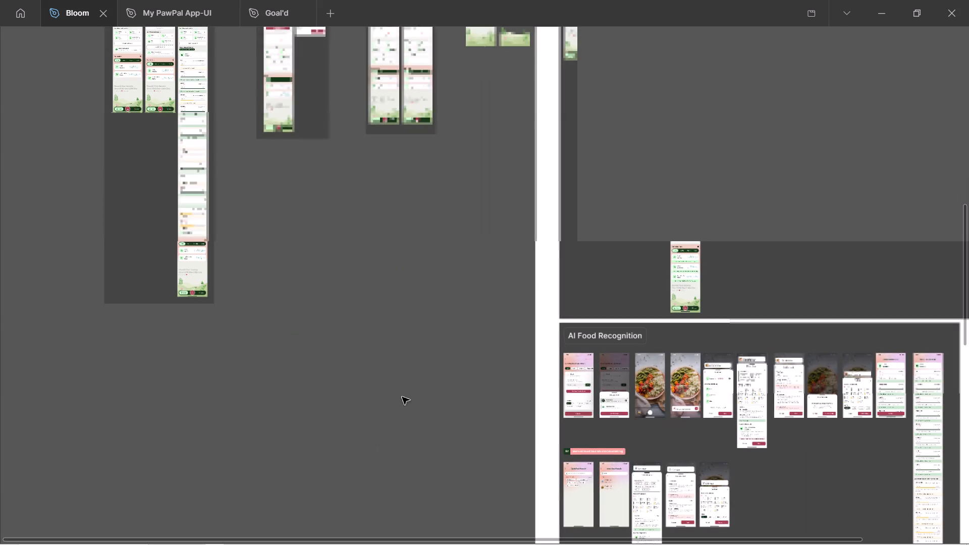
scroll(414, 382, "down", 4, "ctrl")
scroll(348, 277, "up", 5, "ctrl")
key("space")
key("space")
left_click_drag(326, 174, 354, 210)
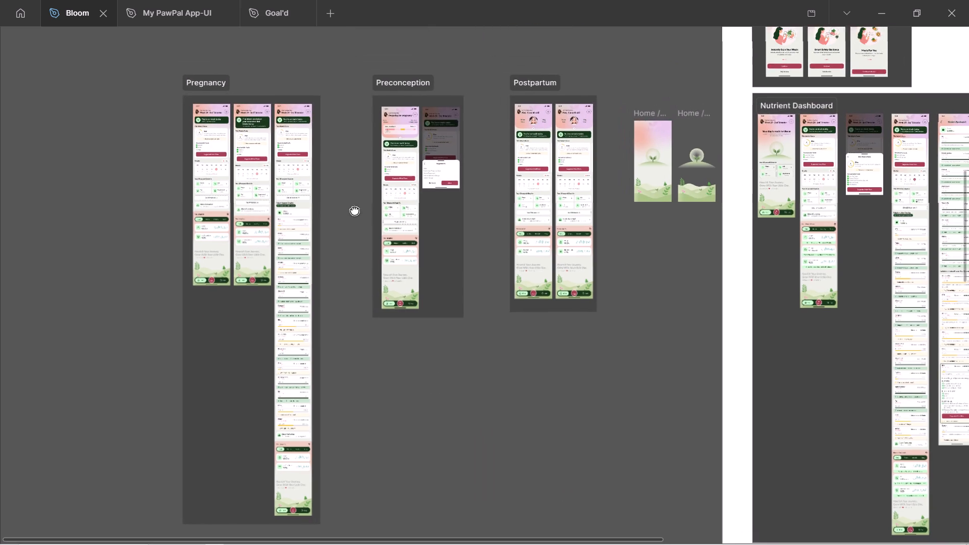
left_click_drag(354, 210, 360, 219)
scroll(304, 184, "up", 3, "ctrl")
scroll(186, 108, "down", 2, "ctrl")
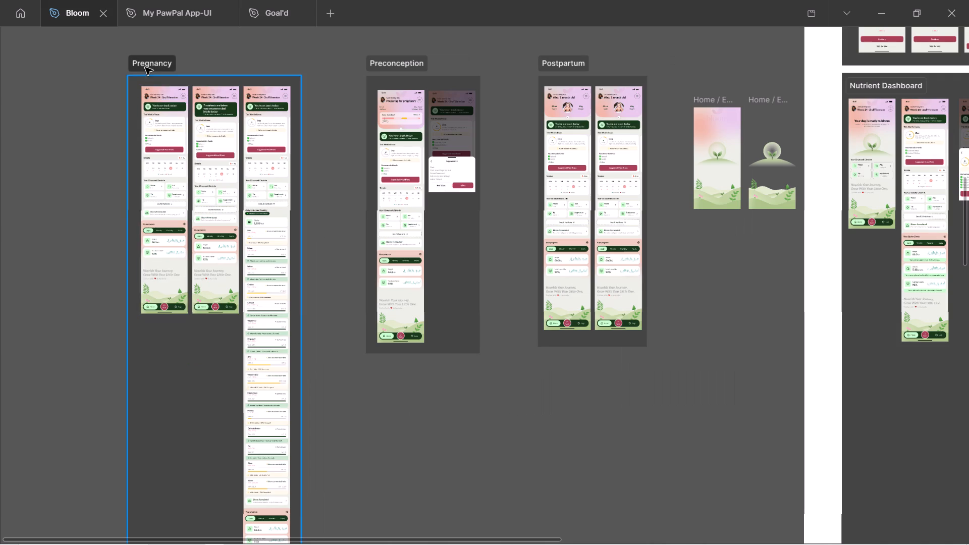
left_click(145, 61)
key("ctrl+shift+c")
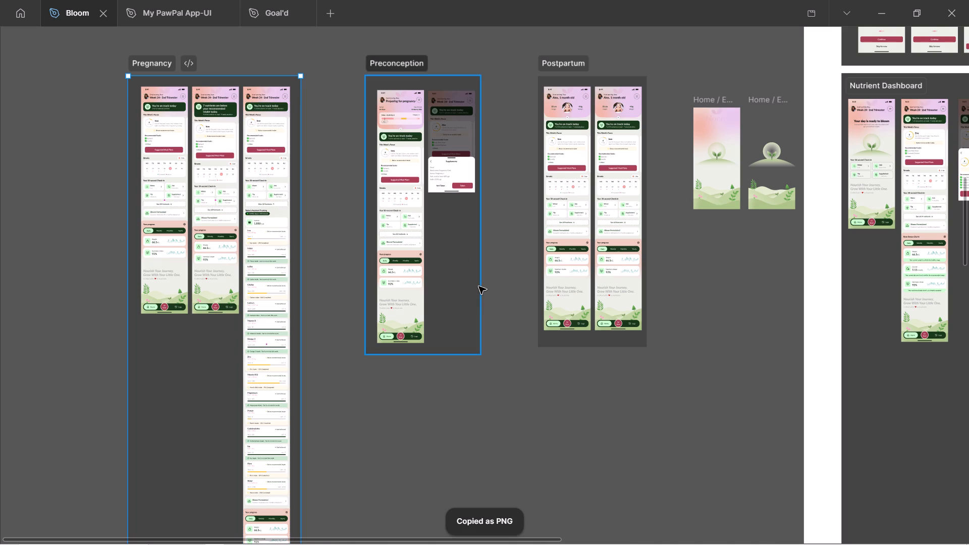
key("alt+Tab")
key("ctrl+v")
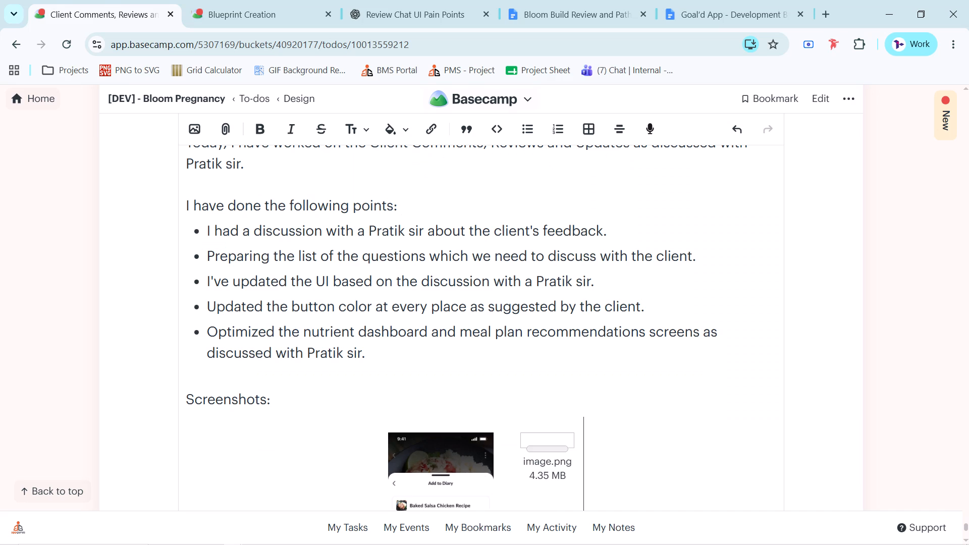
Check the feedback answers and their attached screenshots in the thread above the draft comment for screens to include.
scroll(472, 269, "down", 5)
scroll(470, 288, "up", 20)
scroll(470, 288, "up", 12)
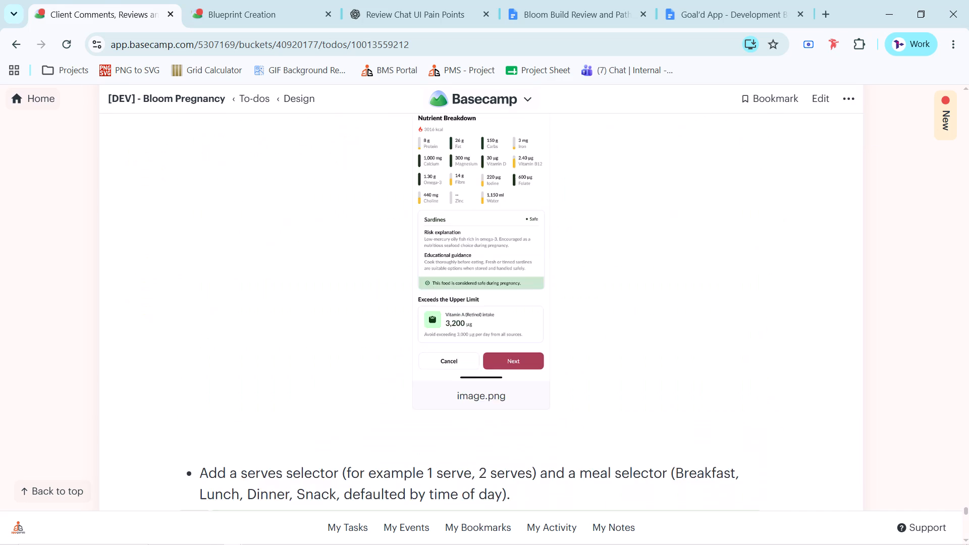
scroll(474, 312, "up", 16)
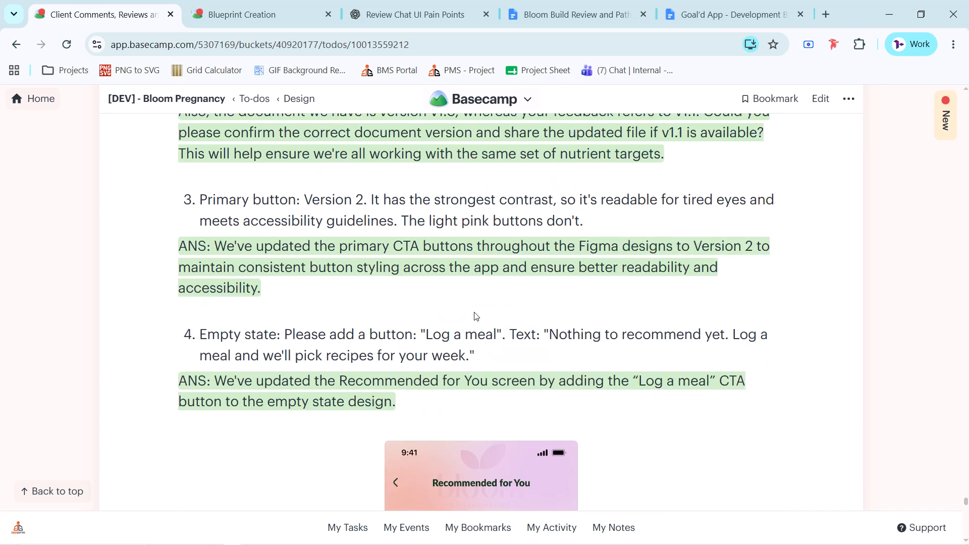
scroll(474, 312, "up", 4)
scroll(474, 312, "down", 18)
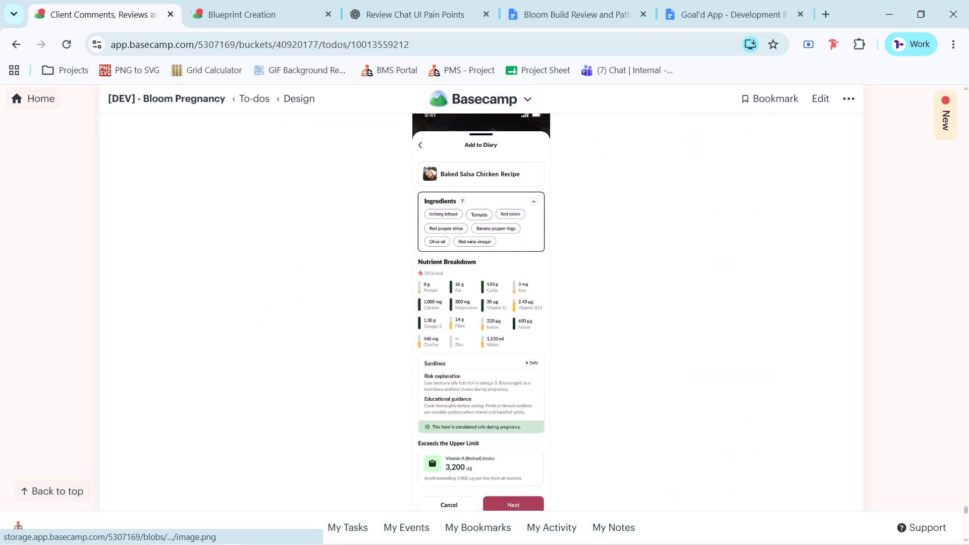
scroll(475, 312, "up", 1)
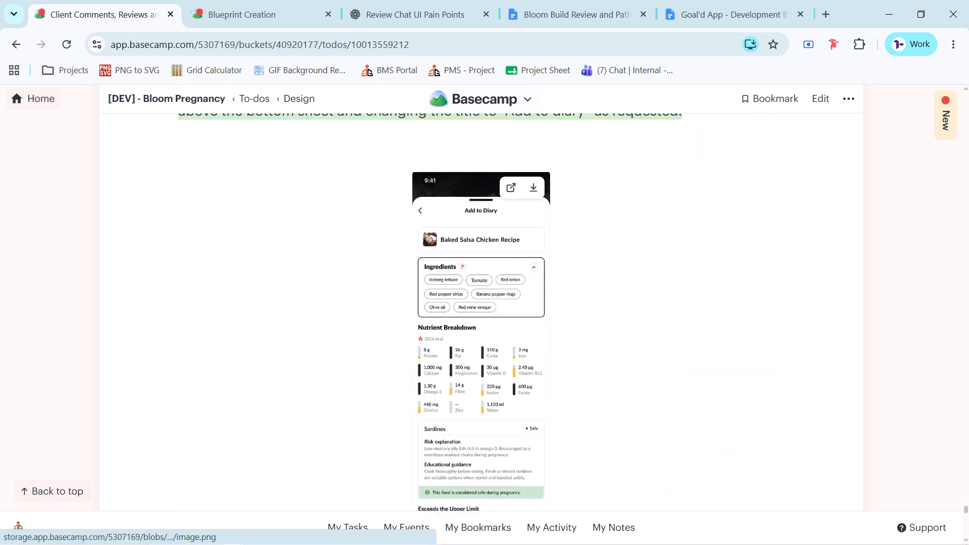
scroll(475, 312, "down", 2)
scroll(475, 312, "up", 3)
scroll(504, 278, "up", 4)
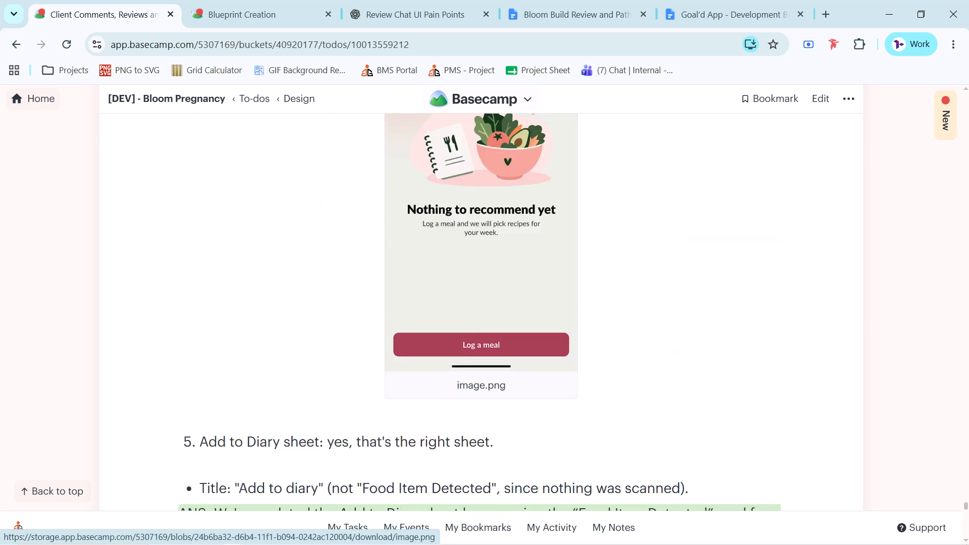
scroll(503, 283, "up", 18)
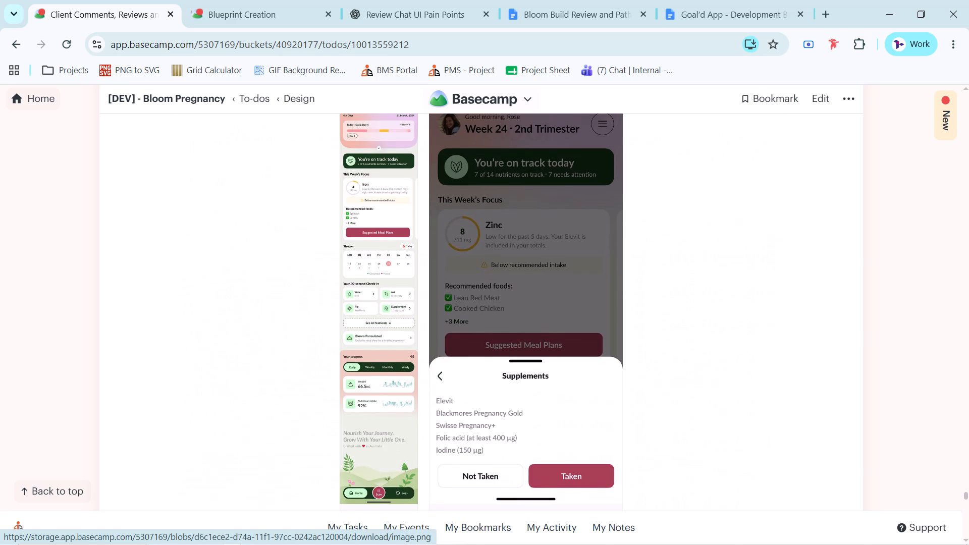
scroll(498, 316, "up", 2)
scroll(498, 316, "down", 4)
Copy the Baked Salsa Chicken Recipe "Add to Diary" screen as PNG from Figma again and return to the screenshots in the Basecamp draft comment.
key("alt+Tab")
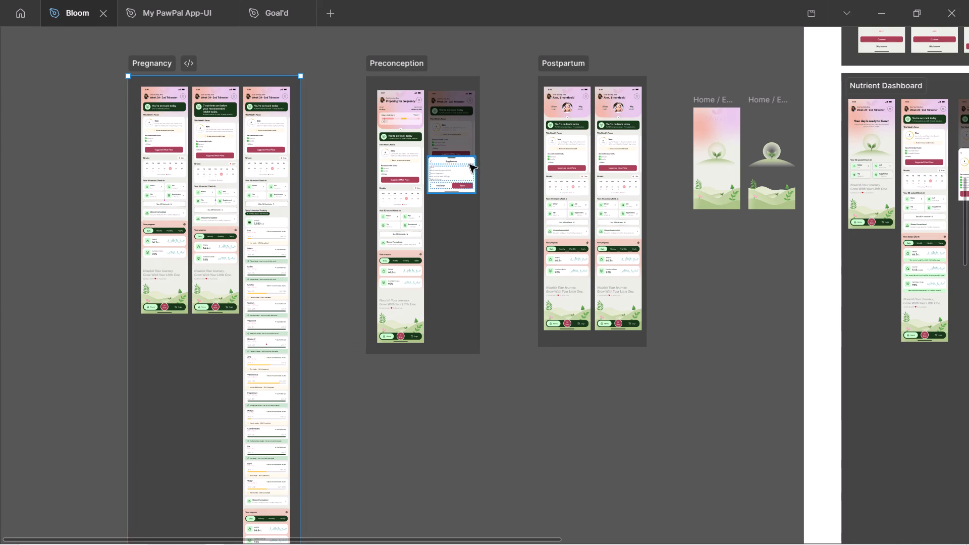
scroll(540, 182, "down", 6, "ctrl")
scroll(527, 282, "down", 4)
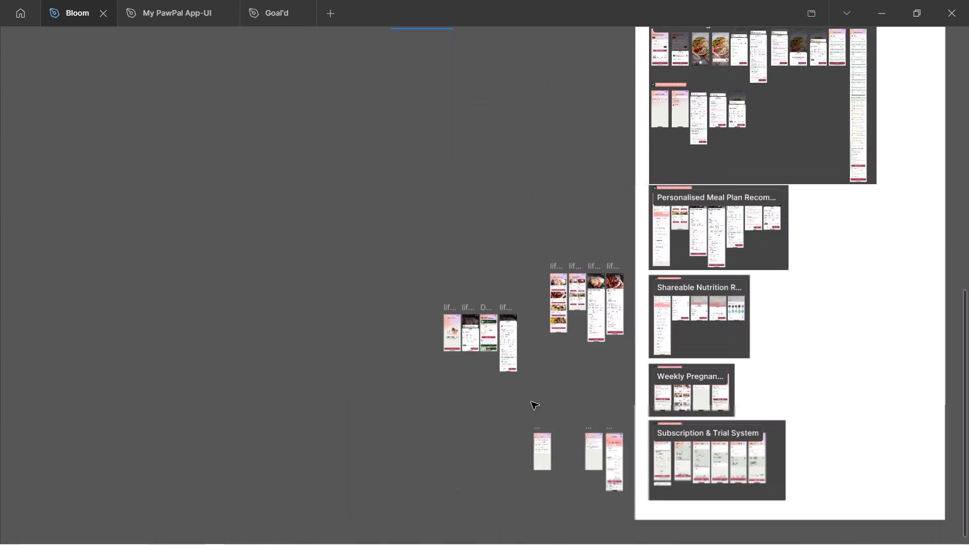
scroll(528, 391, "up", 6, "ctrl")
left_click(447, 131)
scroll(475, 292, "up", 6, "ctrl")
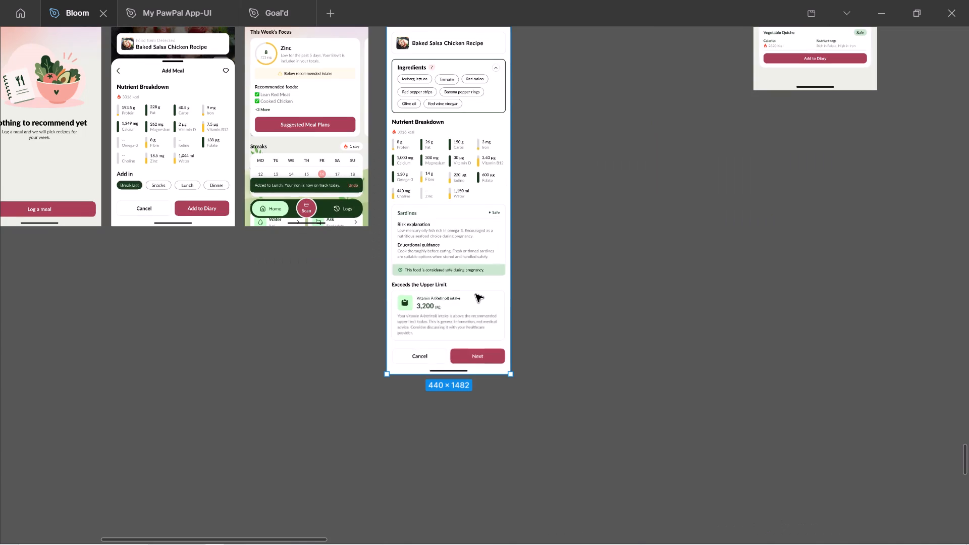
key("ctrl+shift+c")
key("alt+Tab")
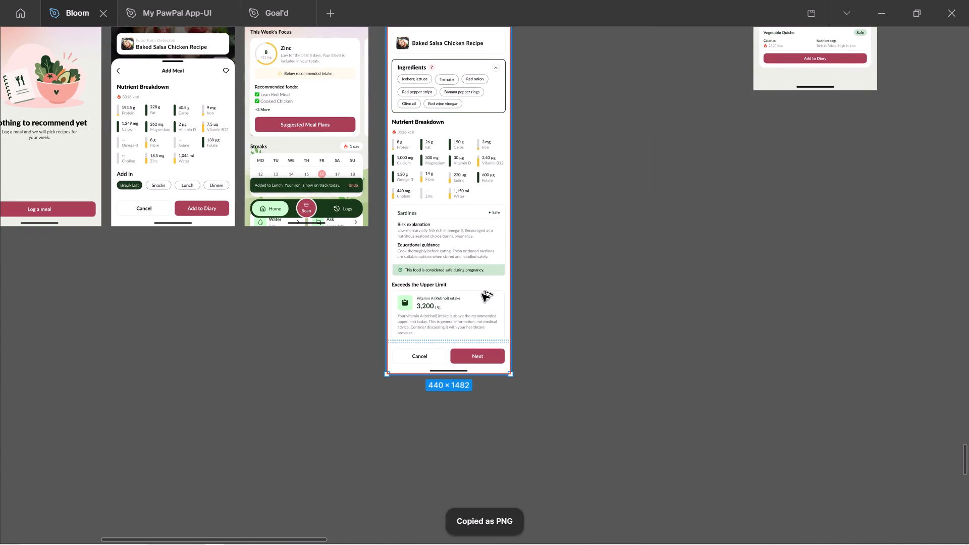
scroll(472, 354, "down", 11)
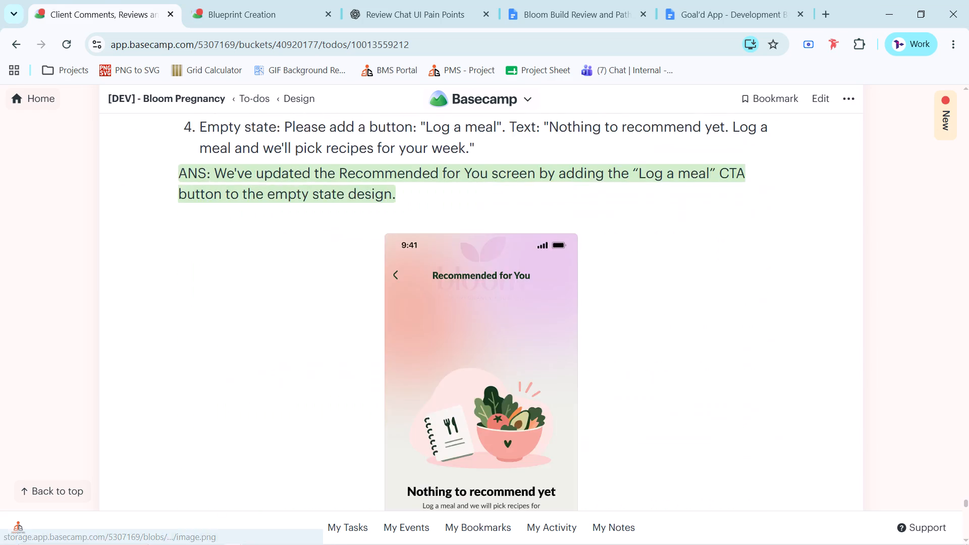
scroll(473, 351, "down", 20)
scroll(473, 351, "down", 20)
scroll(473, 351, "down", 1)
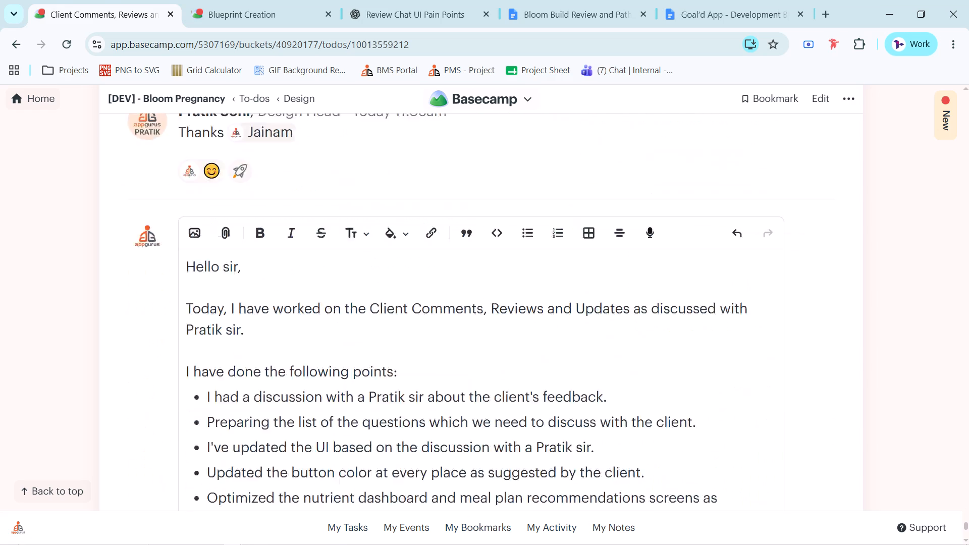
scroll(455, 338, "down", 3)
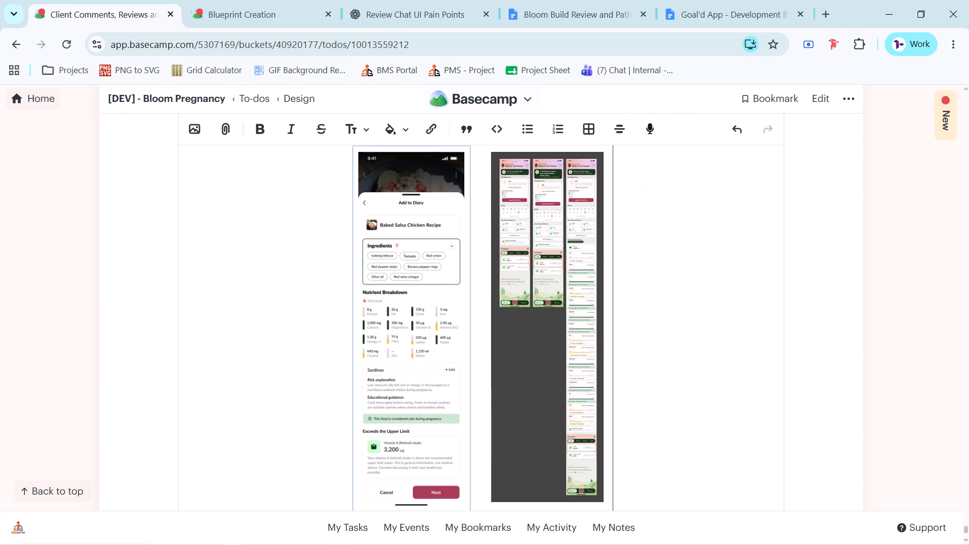
Copy the whole Preconception section as PNG from the Bloom file in Figma and paste it beside the Pregnancy screenshot in the Basecamp comment.
key("alt+Tab")
scroll(467, 335, "down", 6, "ctrl")
left_click(565, 309)
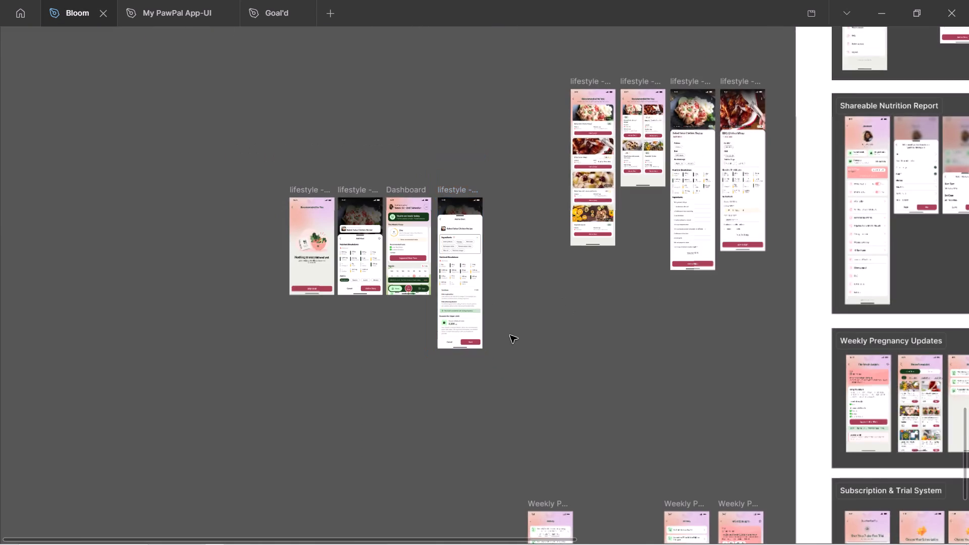
scroll(510, 336, "down", 6, "ctrl")
scroll(517, 310, "up", 5)
scroll(473, 112, "up", 3, "ctrl")
left_click(465, 95)
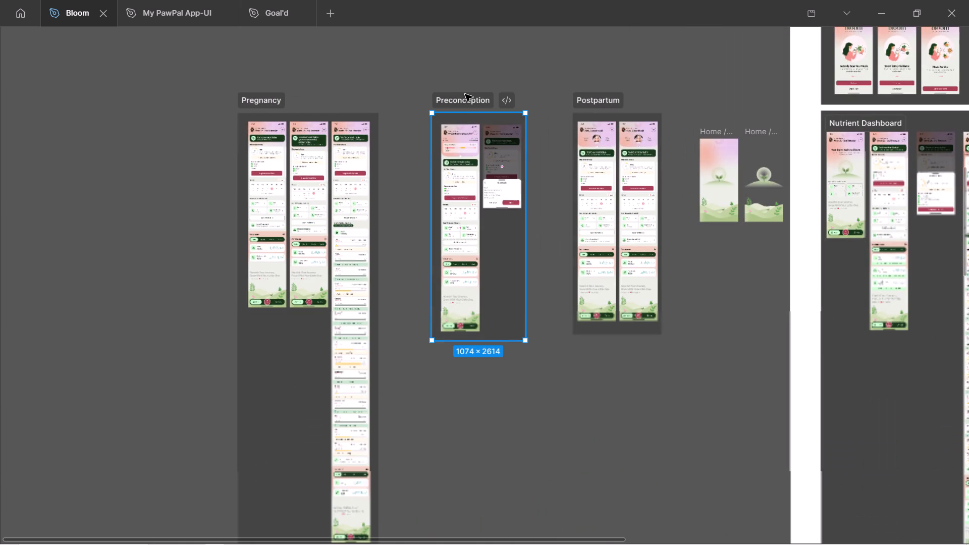
key("ctrl+shift+c")
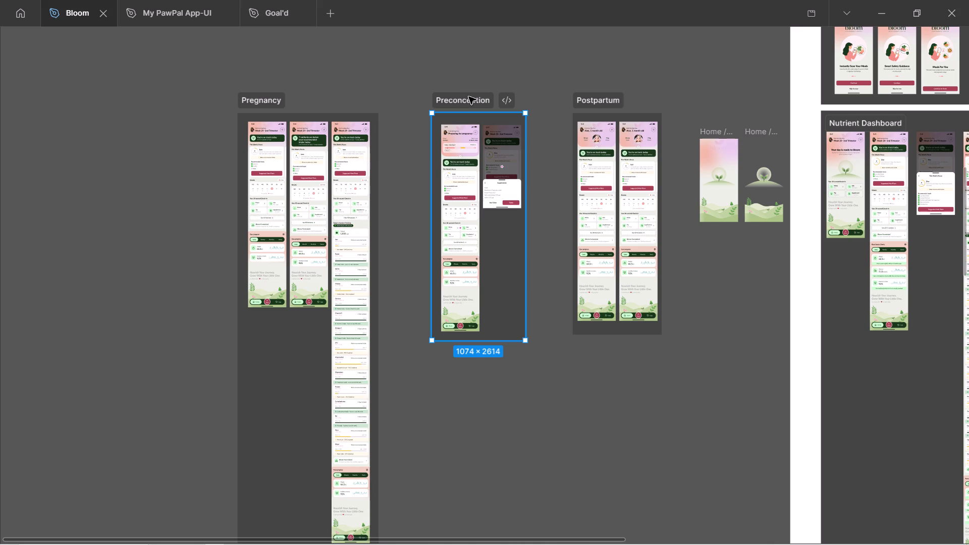
key("alt+Tab")
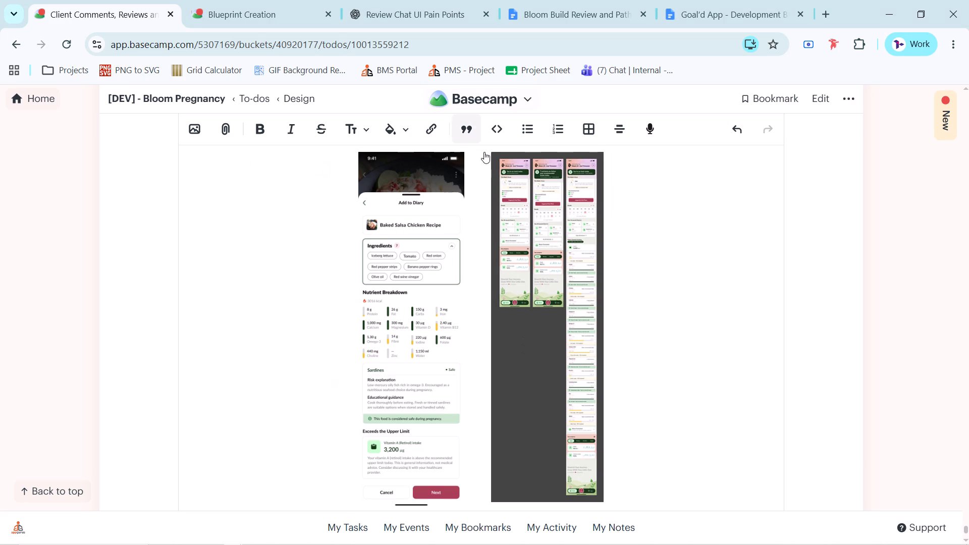
key("ctrl+v")
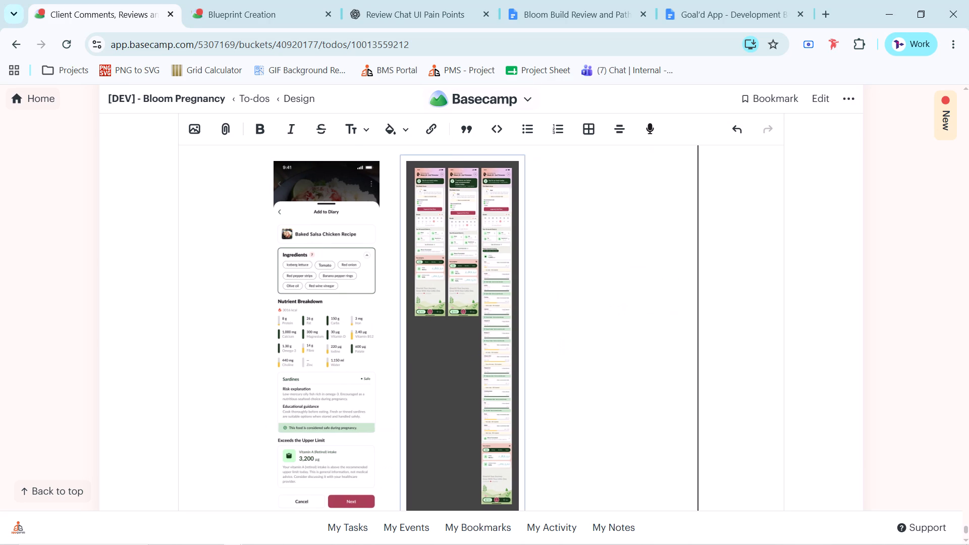
Copy the whole Postpartum section as PNG from Figma and paste it on a new line below the other screenshots in the Basecamp comment.
key("Return")
key("Return")
key("alt+Tab")
left_click(588, 97)
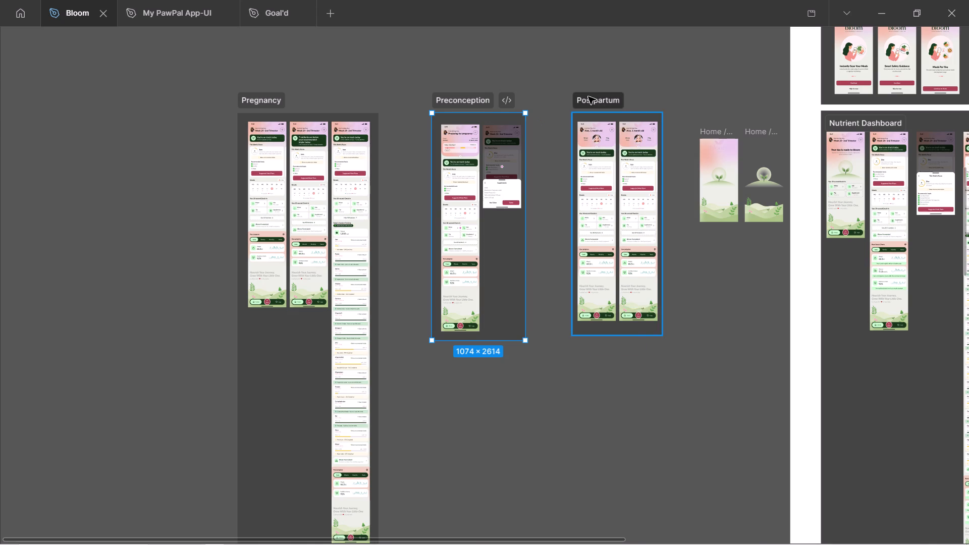
key("ctrl+shift+c")
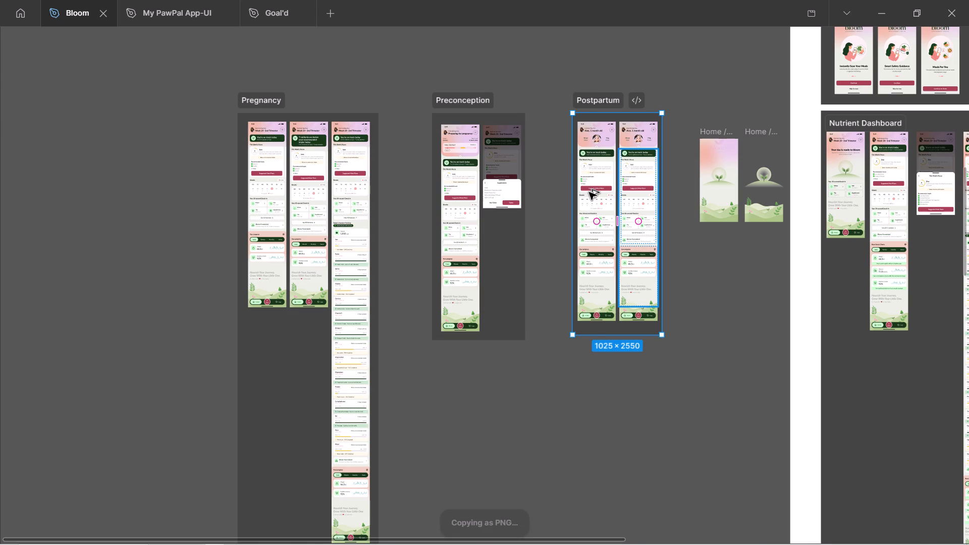
key("alt+Tab")
key("ctrl+v")
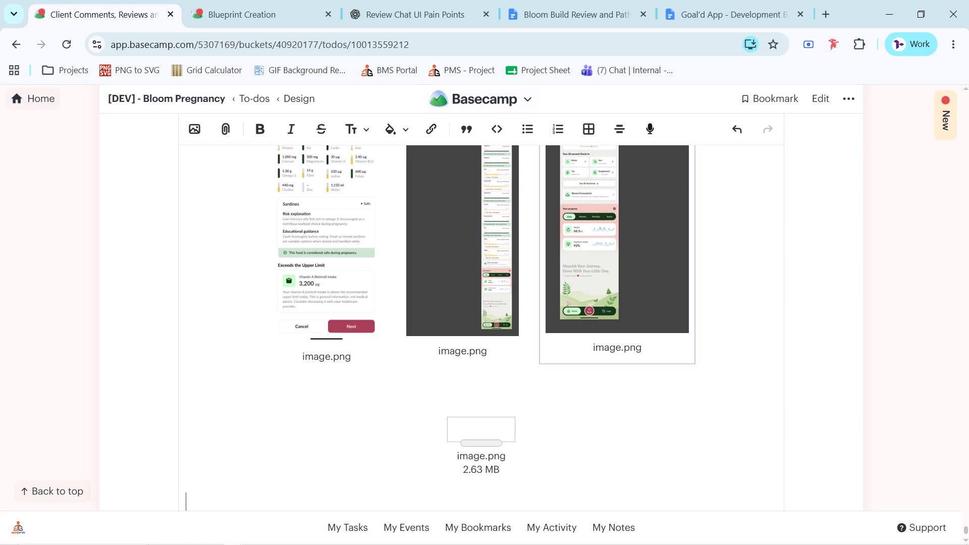
Split the Preconception screenshot off the first row and join it with the Postpartum screenshot side by side in a second row.
left_click(529, 362)
key("Return")
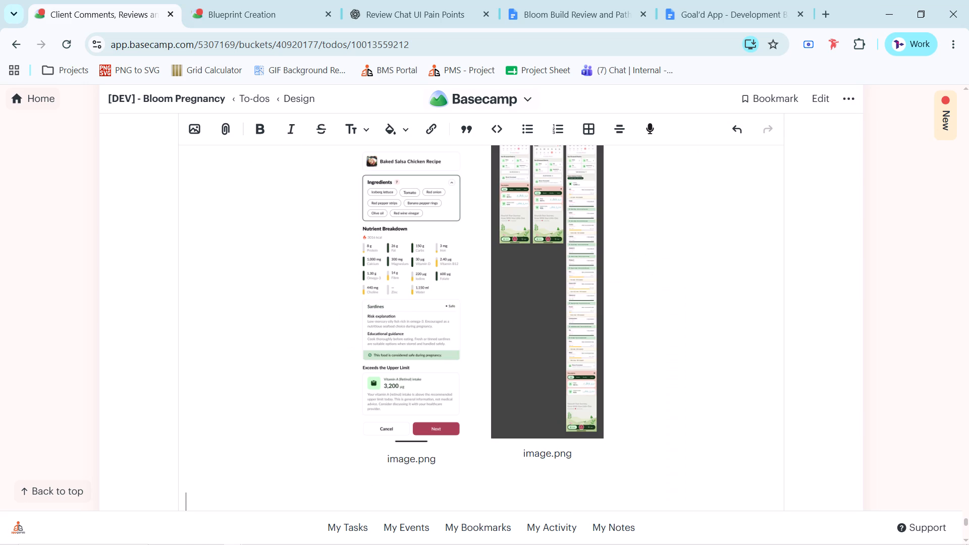
key("Down")
key("Down")
key("Down")
scroll(542, 344, "down", 7)
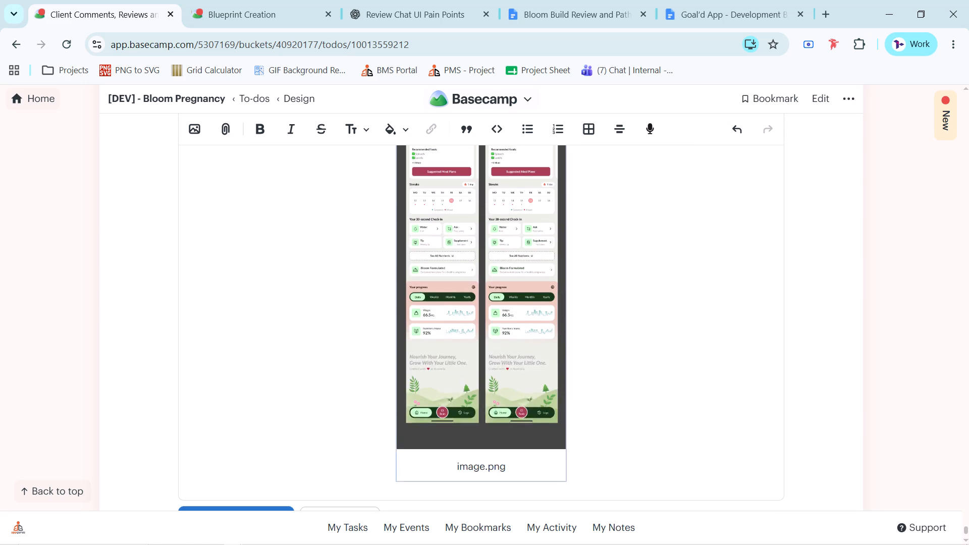
scroll(545, 370, "up", 3)
scroll(640, 237, "up", 2)
left_click(629, 290)
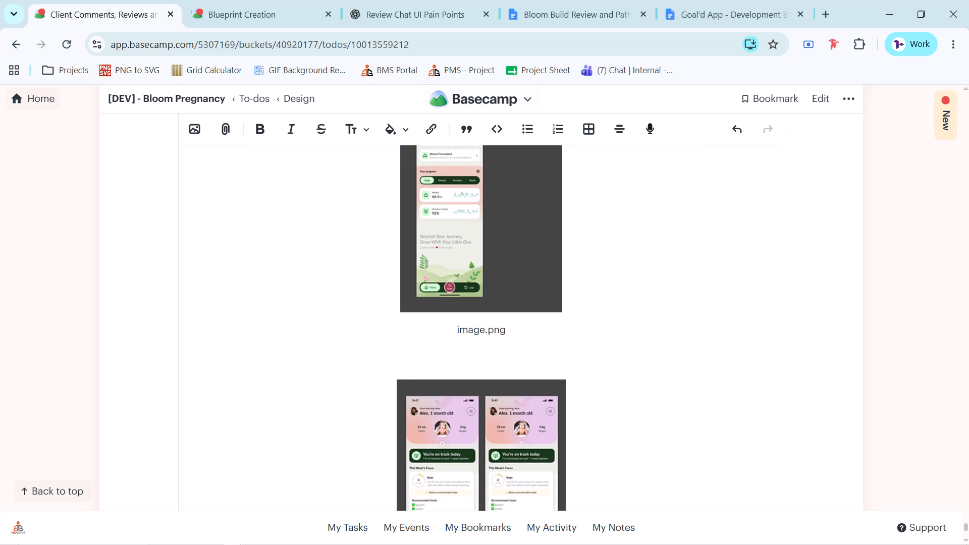
key("BackSpace")
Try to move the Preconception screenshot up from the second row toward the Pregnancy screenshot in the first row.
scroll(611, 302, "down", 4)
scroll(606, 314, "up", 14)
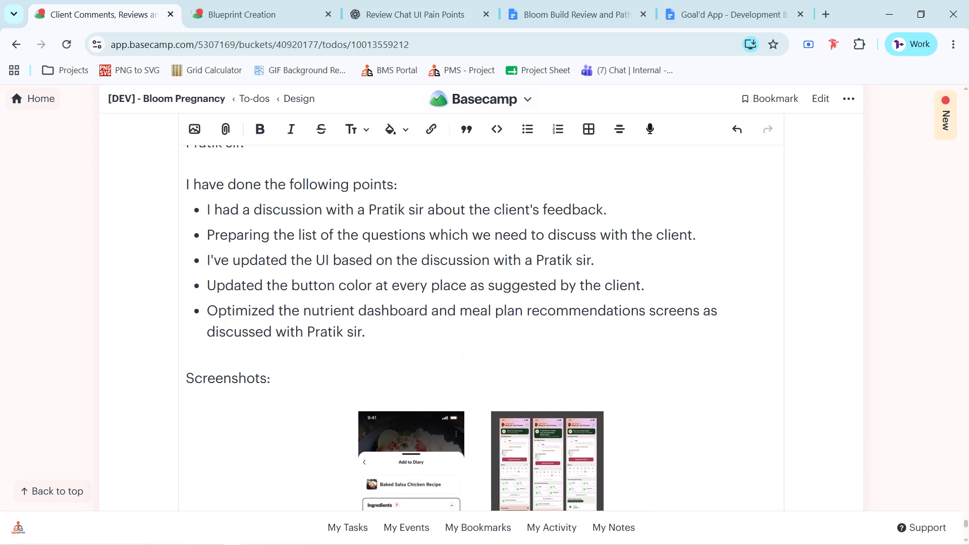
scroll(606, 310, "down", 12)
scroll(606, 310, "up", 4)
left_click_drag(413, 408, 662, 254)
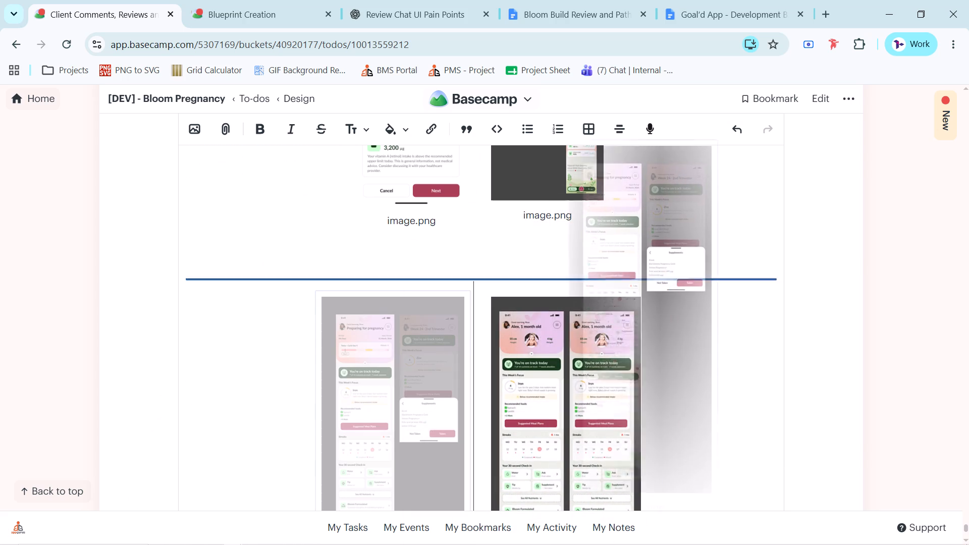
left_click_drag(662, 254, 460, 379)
Review the draft comment's text and screenshot layout from the last screenshots back up to the greeting.
scroll(504, 360, "down", 5)
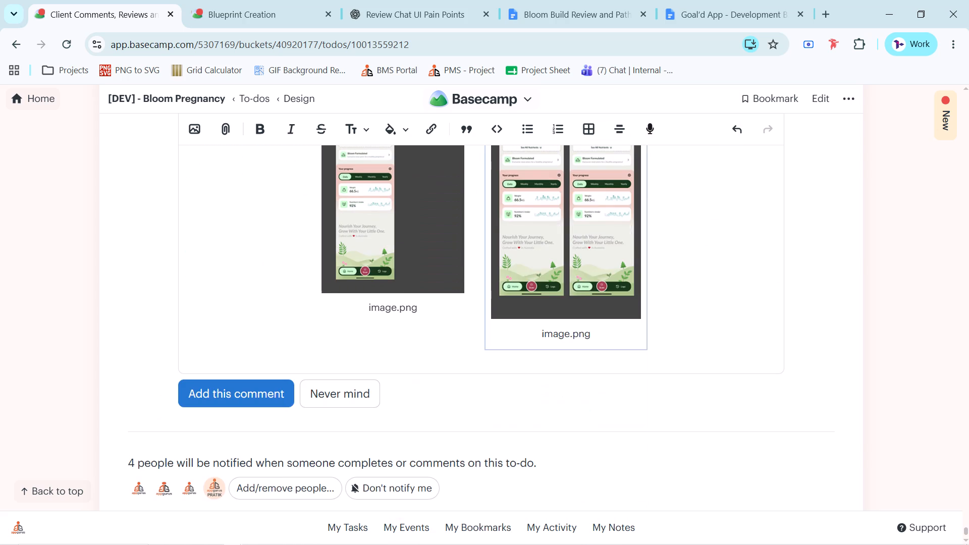
scroll(292, 393, "up", 14)
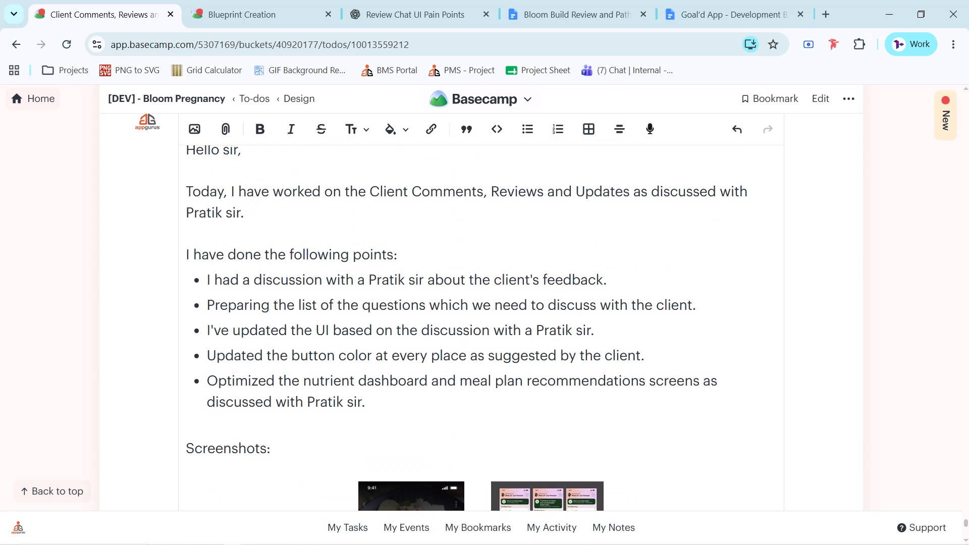
scroll(370, 397, "up", 2)
scroll(389, 352, "down", 2)
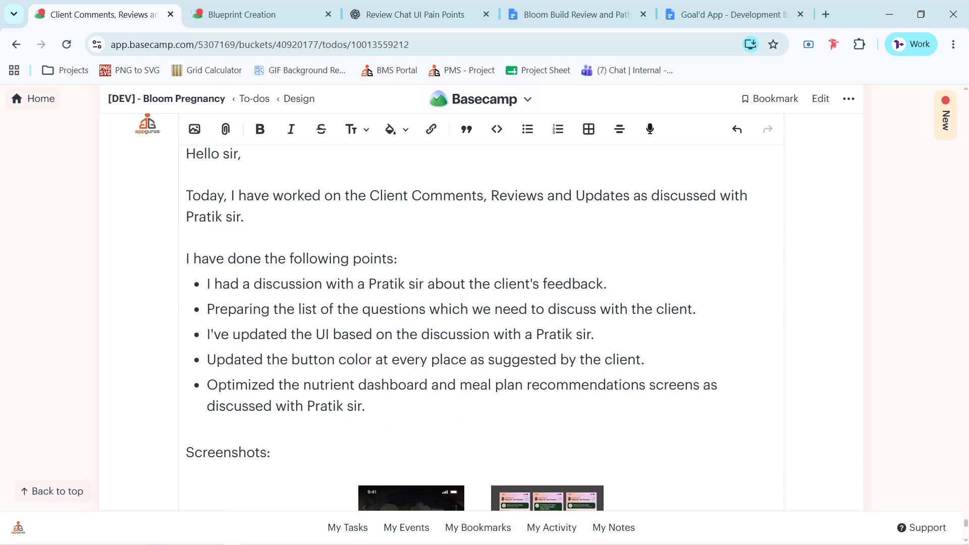
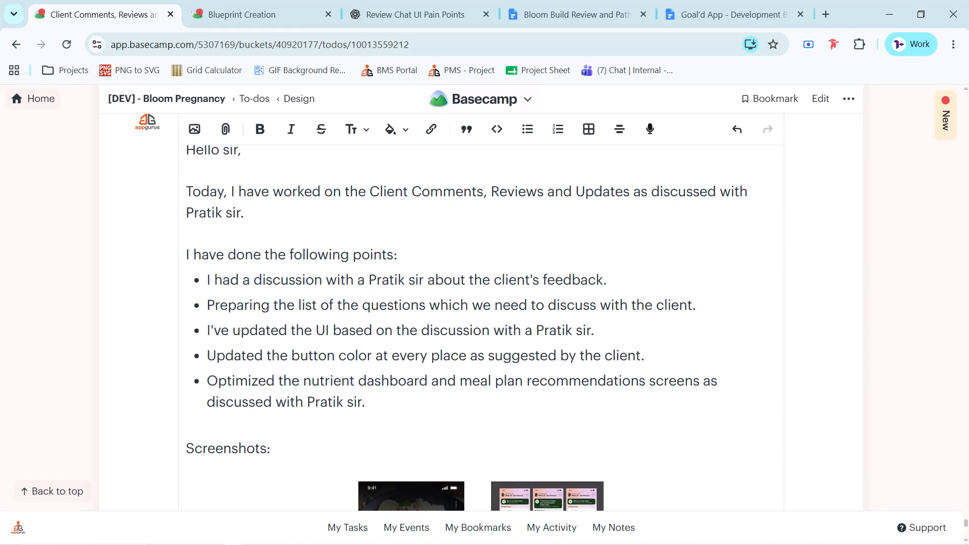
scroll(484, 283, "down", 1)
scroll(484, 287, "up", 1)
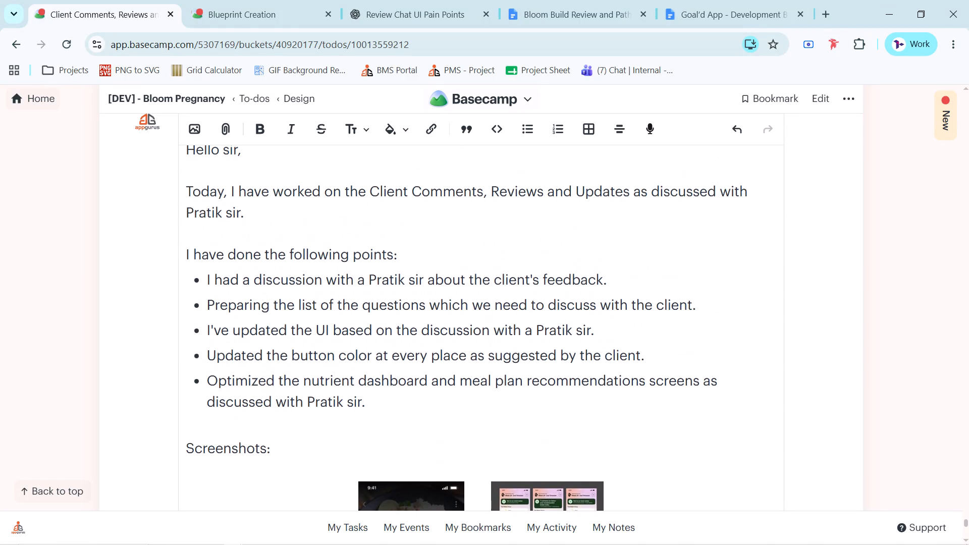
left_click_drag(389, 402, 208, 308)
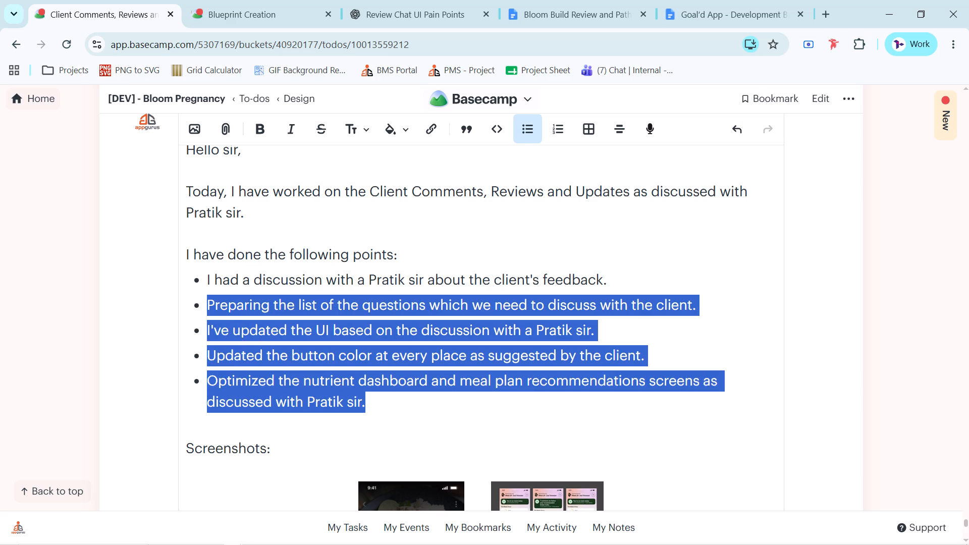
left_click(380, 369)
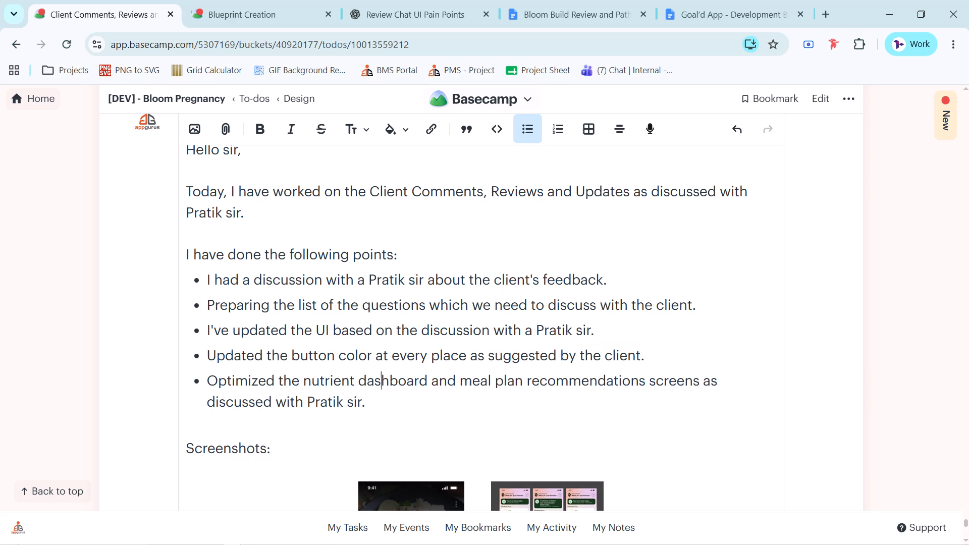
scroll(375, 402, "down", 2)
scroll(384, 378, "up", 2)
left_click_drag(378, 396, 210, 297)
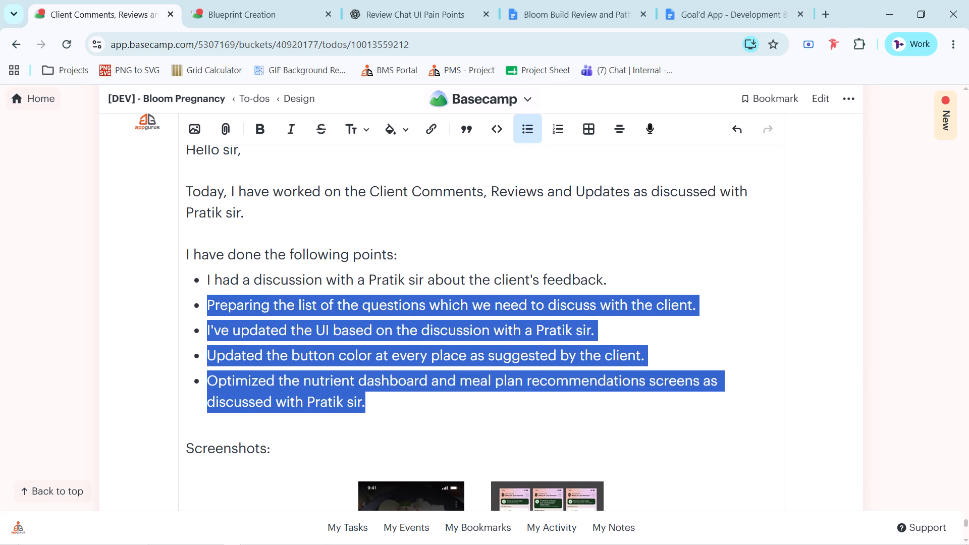
Add "and Vinay bhai" before the period at the end of the first bullet about the client's feedback.
left_click(630, 278)
key("Left")
key("space")
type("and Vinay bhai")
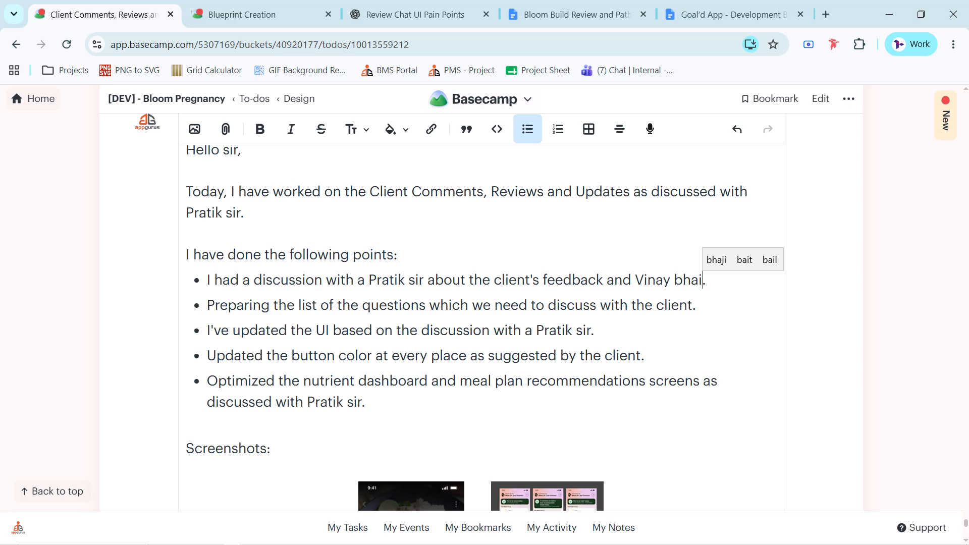
Proofread the second and third bullets about the client questions and the UI update.
left_click(420, 309)
left_click(467, 308)
left_click(510, 305)
left_click(627, 305)
left_click(683, 305)
left_click(294, 331)
left_click(334, 324)
left_click(427, 323)
left_click(491, 328)
left_click(554, 328)
left_click(591, 330)
left_click(604, 330)
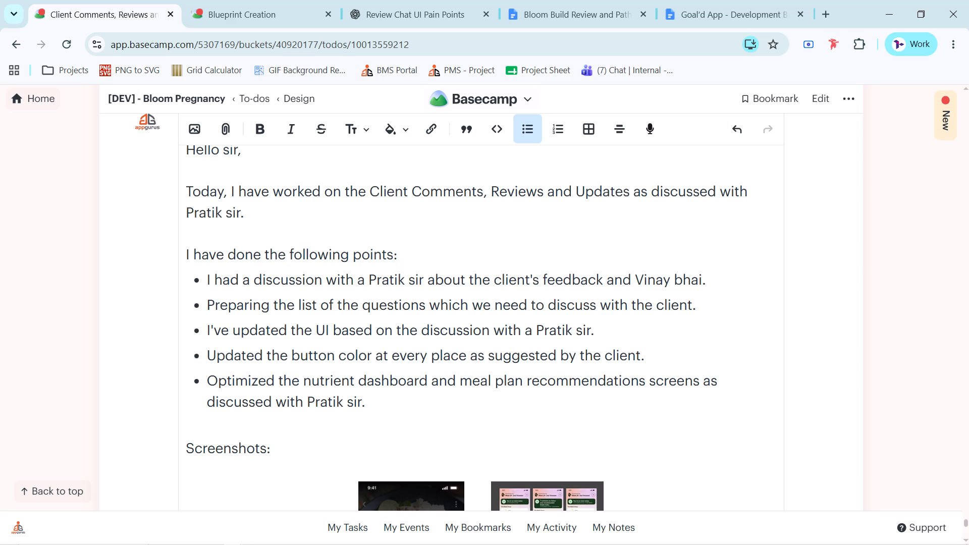
Replace "on" with "as per" in the third bullet about the updated UI.
double_click(383, 326)
type("as per t")
key("BackSpace")
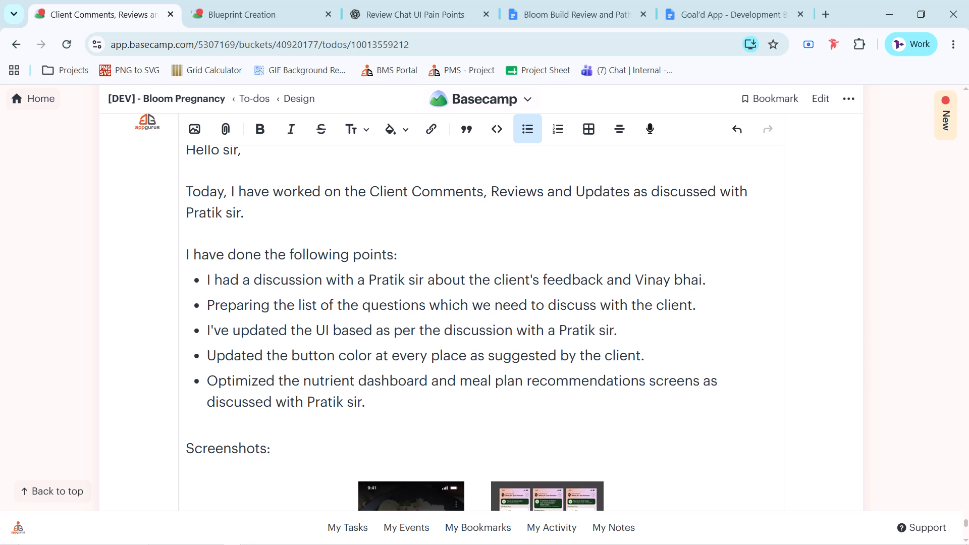
Replace the last two bullets with "Updated the subtext for Vitamin A Retinol in upper limit warning section." and start a new bullet.
scroll(360, 382, "down", 2)
scroll(364, 379, "up", 1)
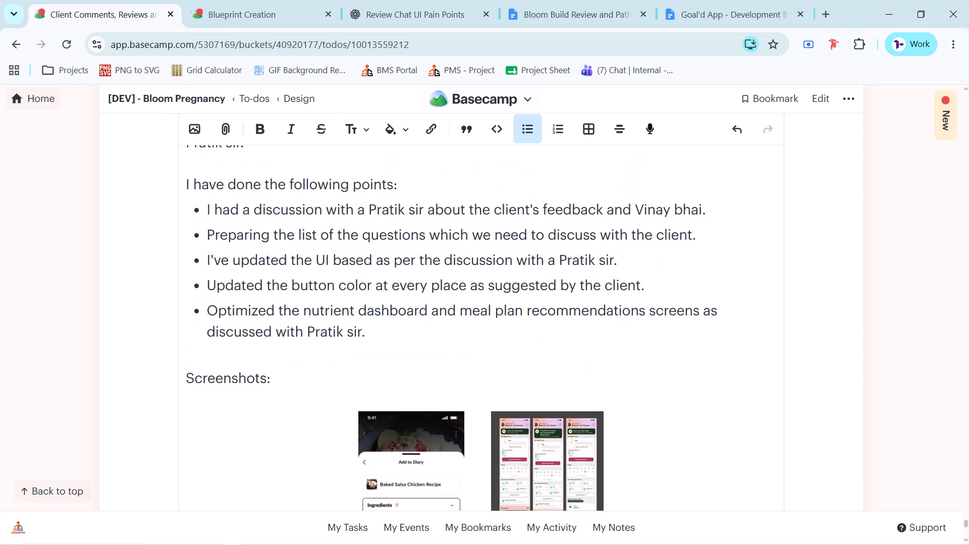
left_click_drag(382, 327, 201, 287)
scroll(410, 346, "down", 2)
scroll(410, 346, "up", 2)
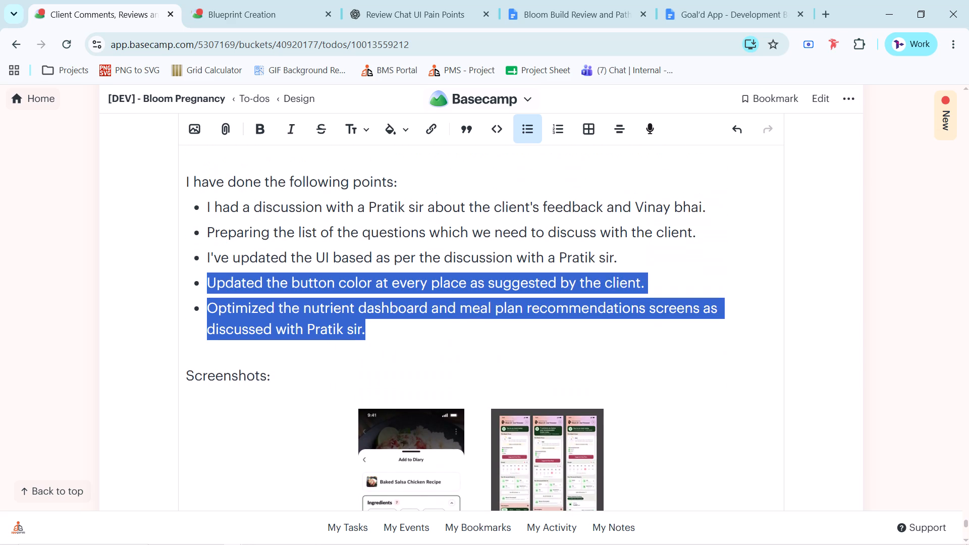
type("Updated rh")
key("BackSpace")
key("BackSpace")
type("the subrex")
key("BackSpace")
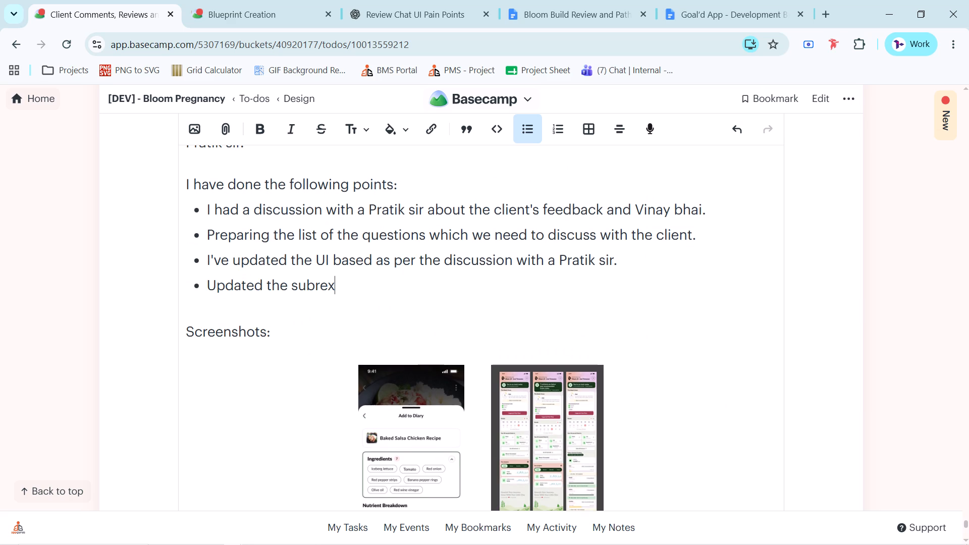
key("BackSpace")
key("BackSpace")
type("text for Vitamin A r")
key("BackSpace")
type("Retinol")
key("space")
key("BackSpace")
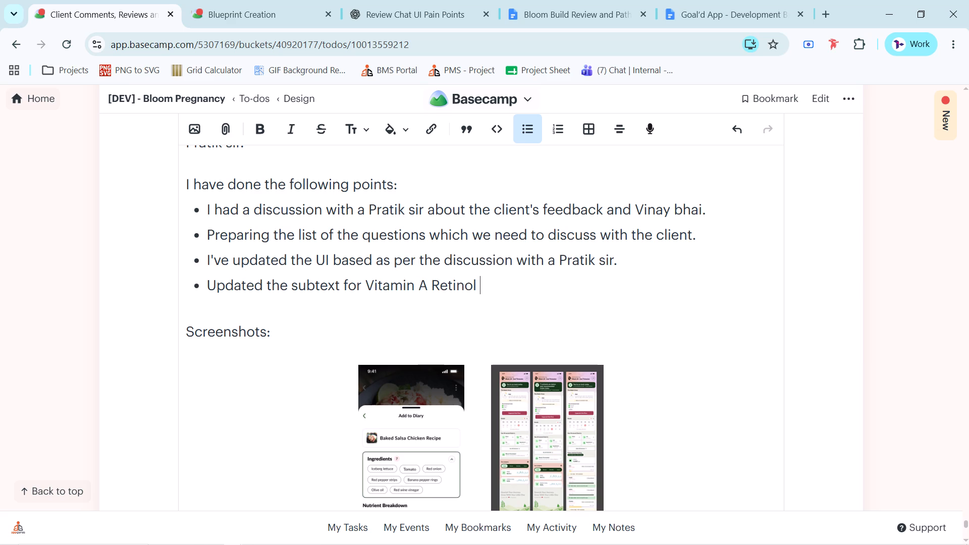
key("space")
type("in upper limit warning section.")
key("Return")
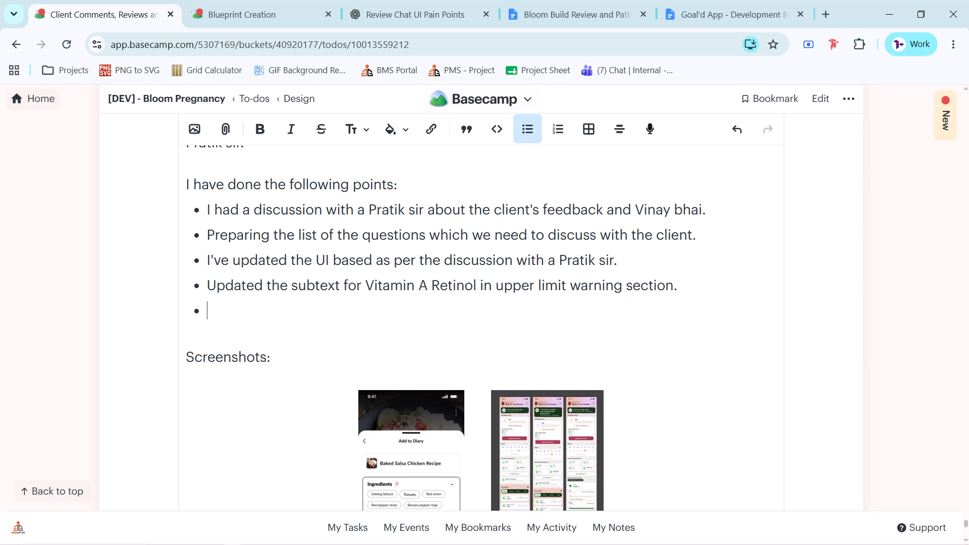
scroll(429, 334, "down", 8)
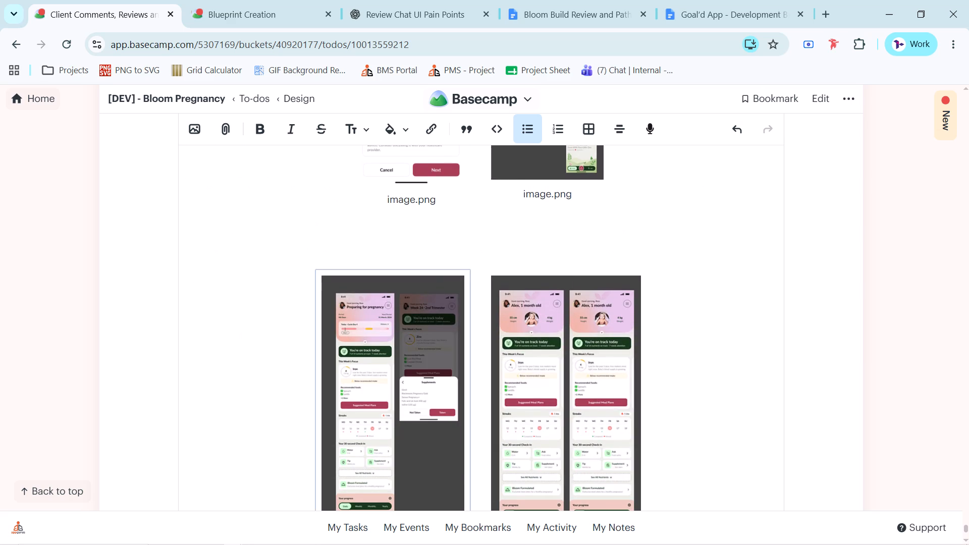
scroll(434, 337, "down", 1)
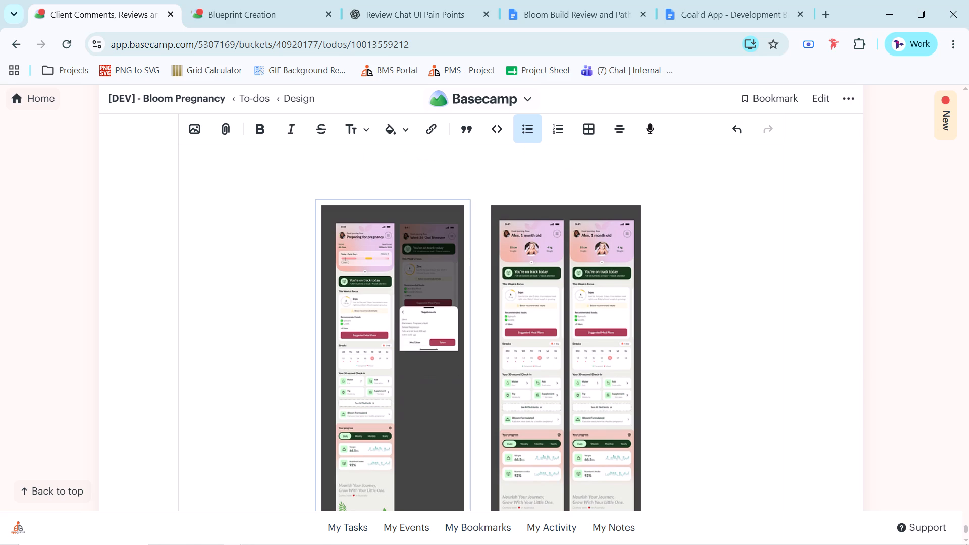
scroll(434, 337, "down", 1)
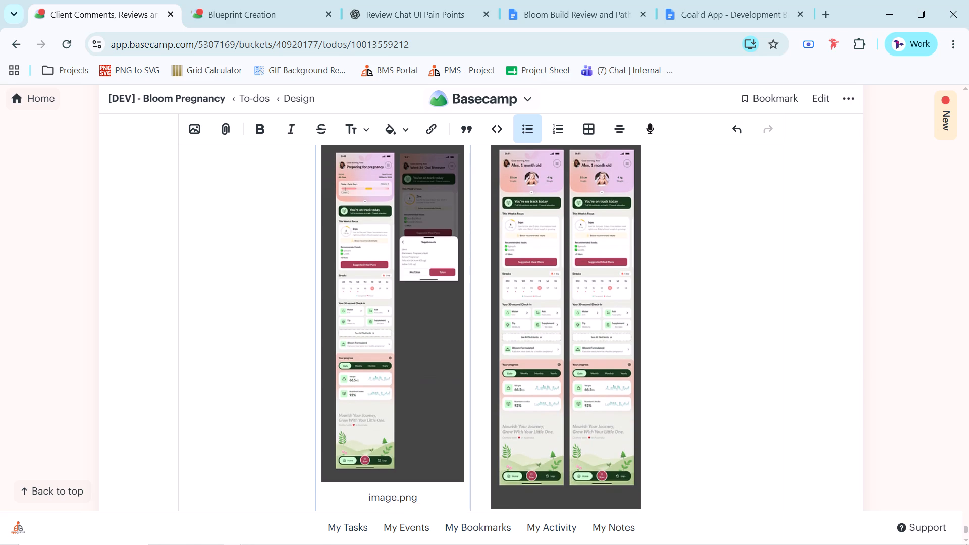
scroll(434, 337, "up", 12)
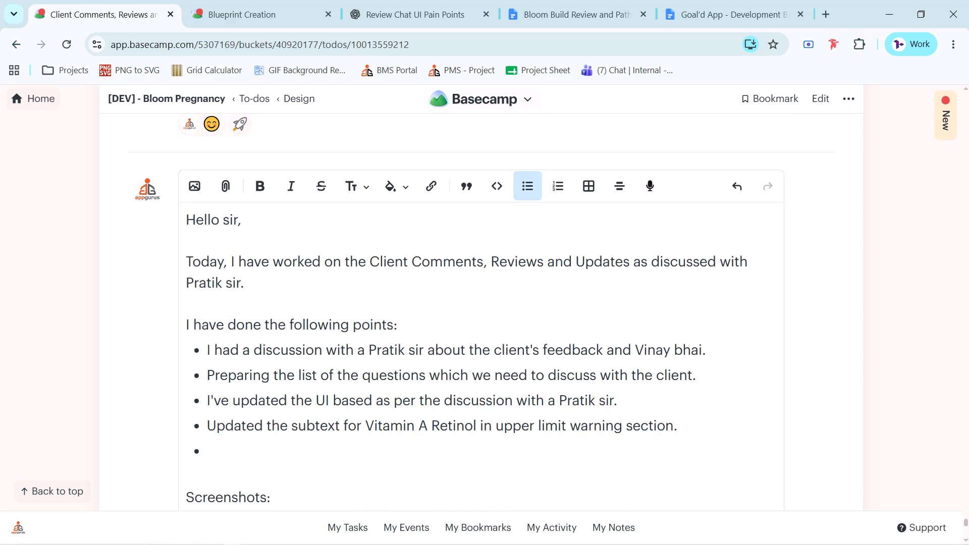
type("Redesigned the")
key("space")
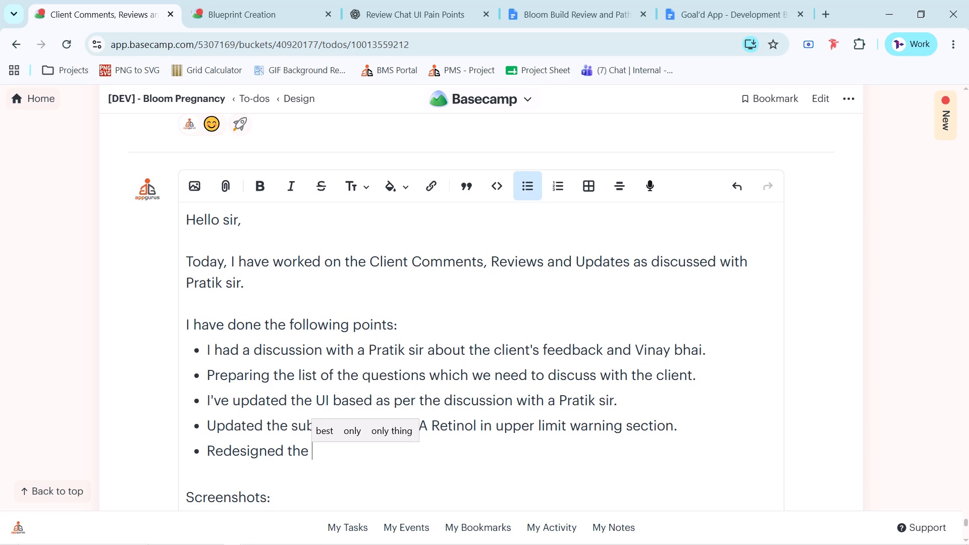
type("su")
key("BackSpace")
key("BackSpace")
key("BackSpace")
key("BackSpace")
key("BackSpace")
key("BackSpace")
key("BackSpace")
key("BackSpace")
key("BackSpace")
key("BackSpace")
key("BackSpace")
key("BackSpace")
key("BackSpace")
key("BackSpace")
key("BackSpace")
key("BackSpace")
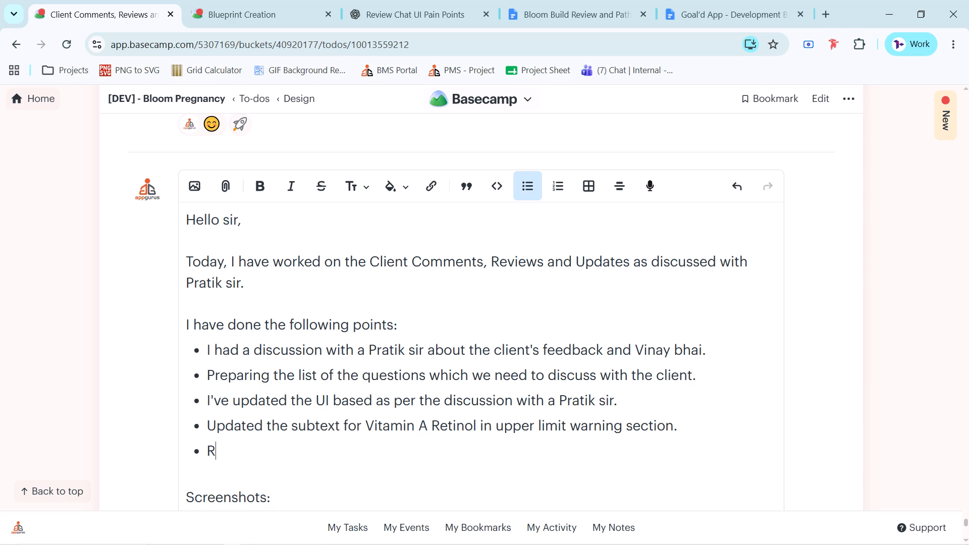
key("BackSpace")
Begin the empty bullet with "Designed the supplement bottom sheet".
type("Designed the")
key("space")
type("suppe")
key("BackSpace")
type("lement")
key("space")
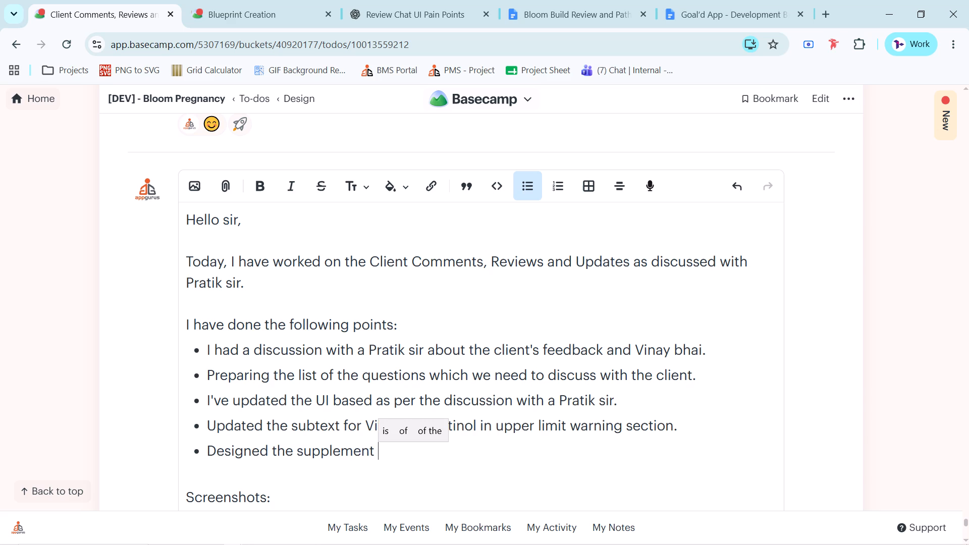
type("bottoms")
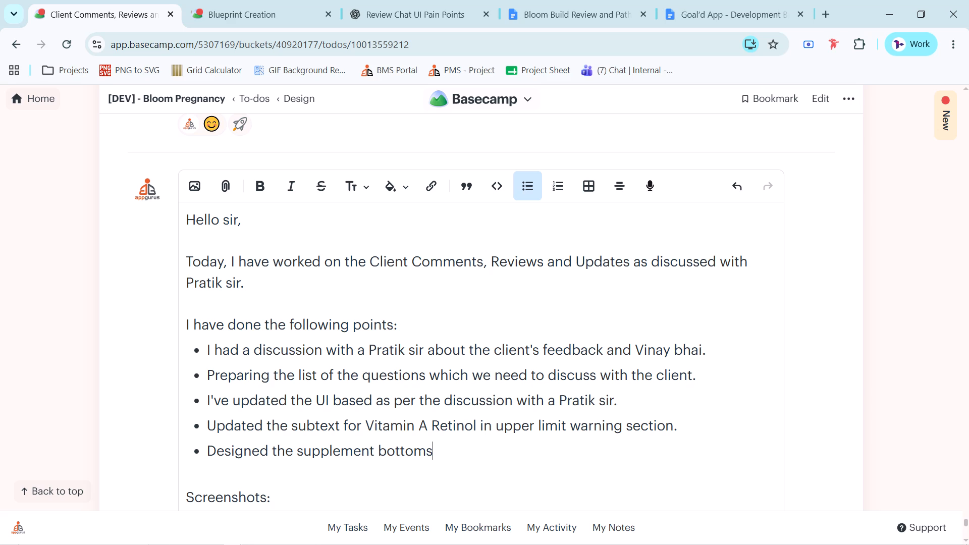
key("BackSpace")
key("space")
type("sheet which")
key("space")
key("BackSpace")
key("BackSpace")
key("BackSpace")
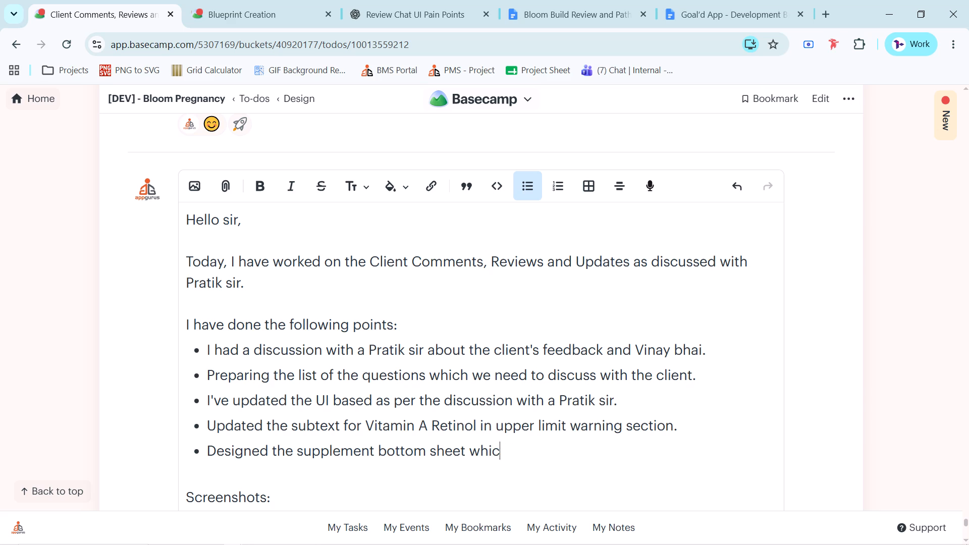
key("BackSpace")
key("BackSpace")
key("BackSpace")
Continue the supplement bullet with "that will open after tapping on supplement tile from 30-seconds check in section.".
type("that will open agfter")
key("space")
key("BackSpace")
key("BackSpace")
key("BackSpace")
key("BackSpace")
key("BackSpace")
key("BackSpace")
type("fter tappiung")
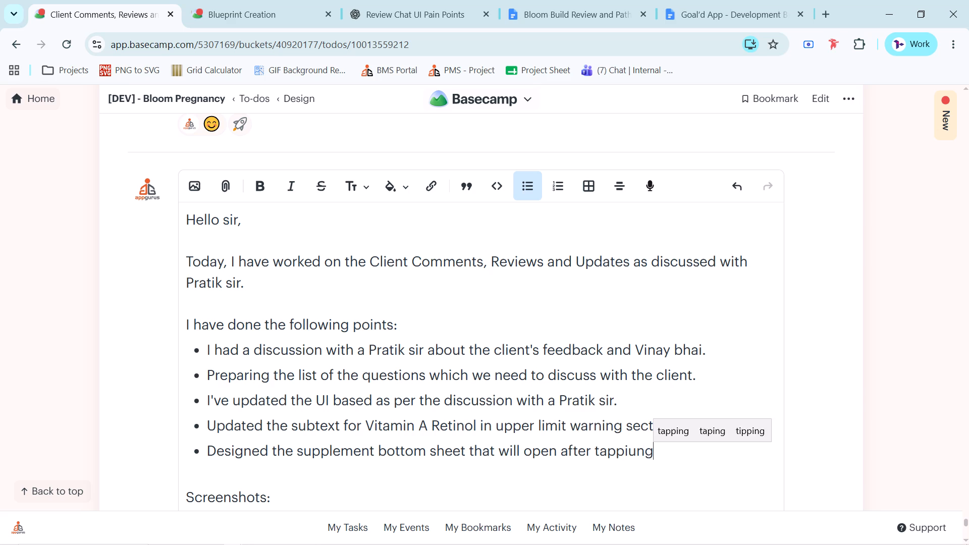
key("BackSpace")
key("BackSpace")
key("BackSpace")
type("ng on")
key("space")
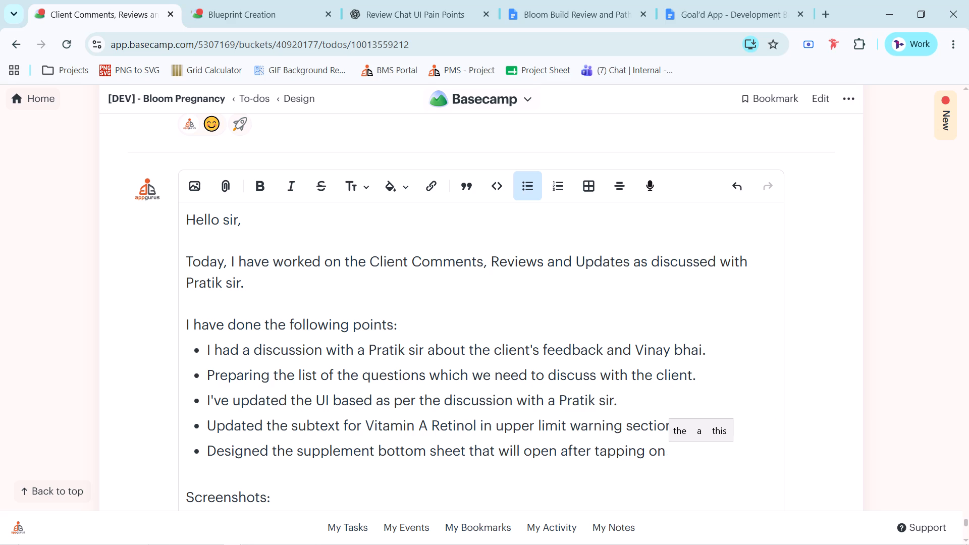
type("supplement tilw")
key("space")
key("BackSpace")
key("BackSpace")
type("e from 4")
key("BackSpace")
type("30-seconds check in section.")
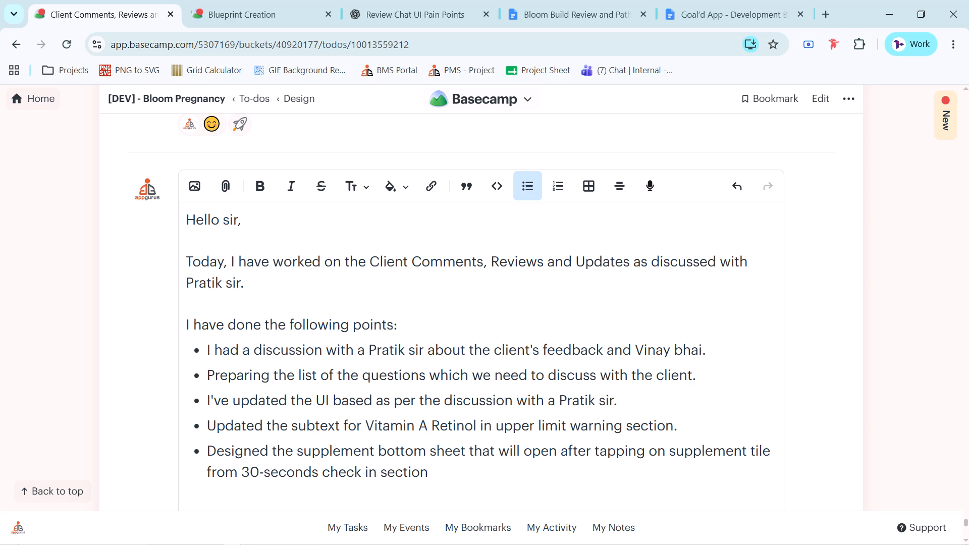
Extend the end of the supplement bullet with "as discussed with Vinay bhai and Pratik sir." and start a new bullet.
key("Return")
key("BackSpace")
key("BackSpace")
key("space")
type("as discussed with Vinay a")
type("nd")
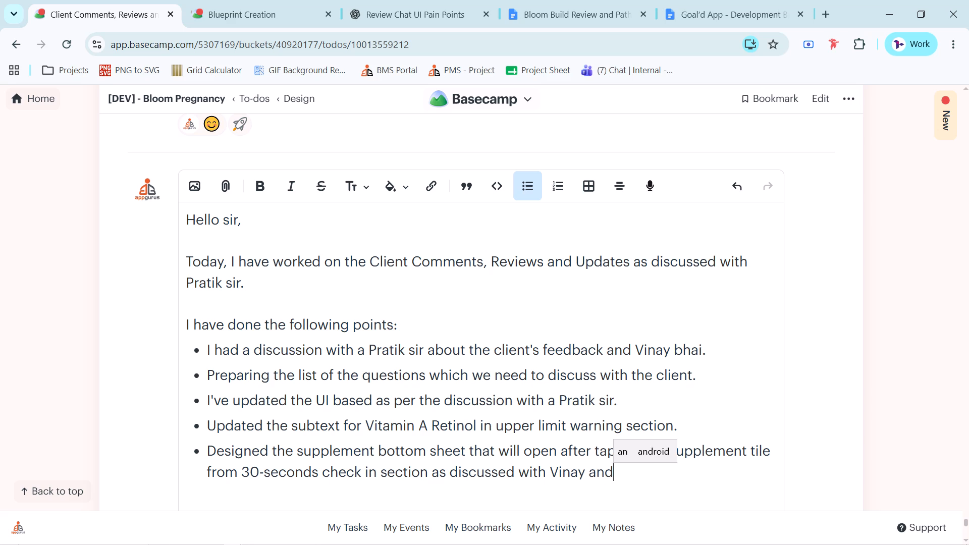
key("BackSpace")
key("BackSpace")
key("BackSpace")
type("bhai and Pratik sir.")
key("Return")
Review the draft comment's attached design screenshots and its bullet list before finalising the wording.
scroll(434, 338, "down", 8)
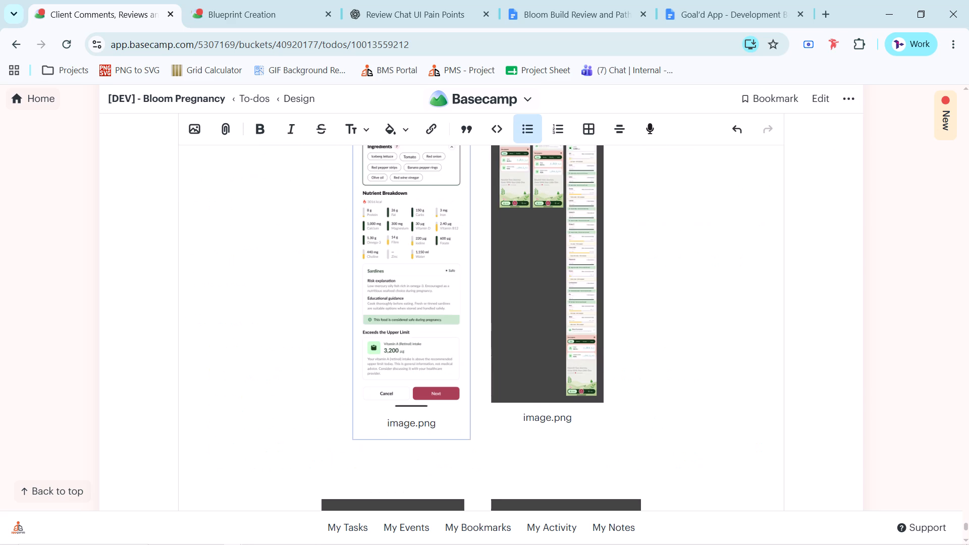
scroll(435, 346, "down", 5)
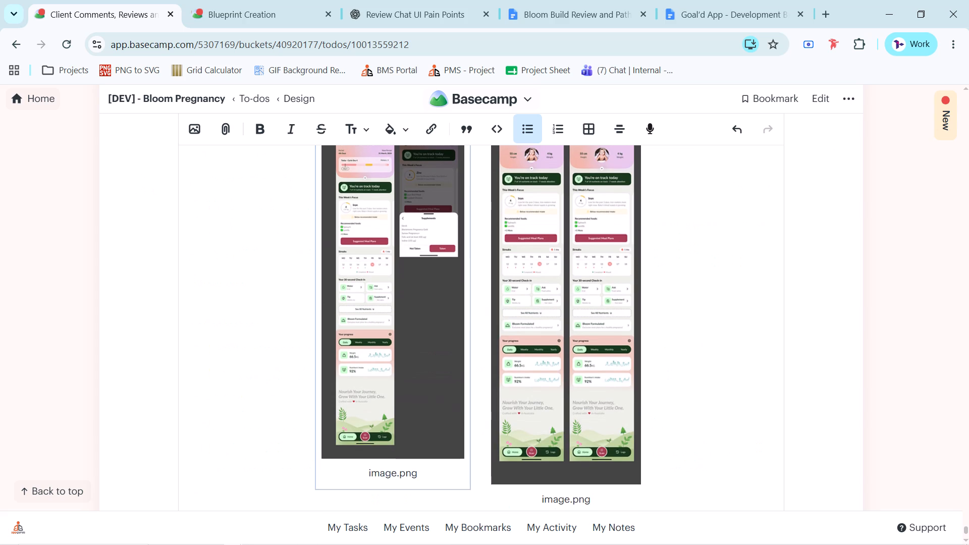
scroll(435, 346, "up", 10)
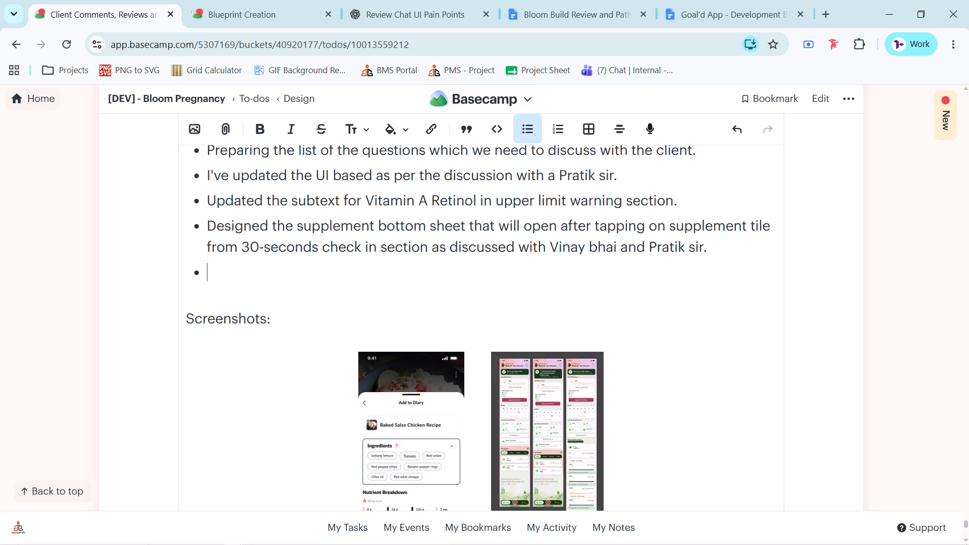
scroll(435, 346, "up", 2)
Insert wording starting "in all stages including" before "as discussed" in the supplement bottom sheet bullet.
left_click(740, 407)
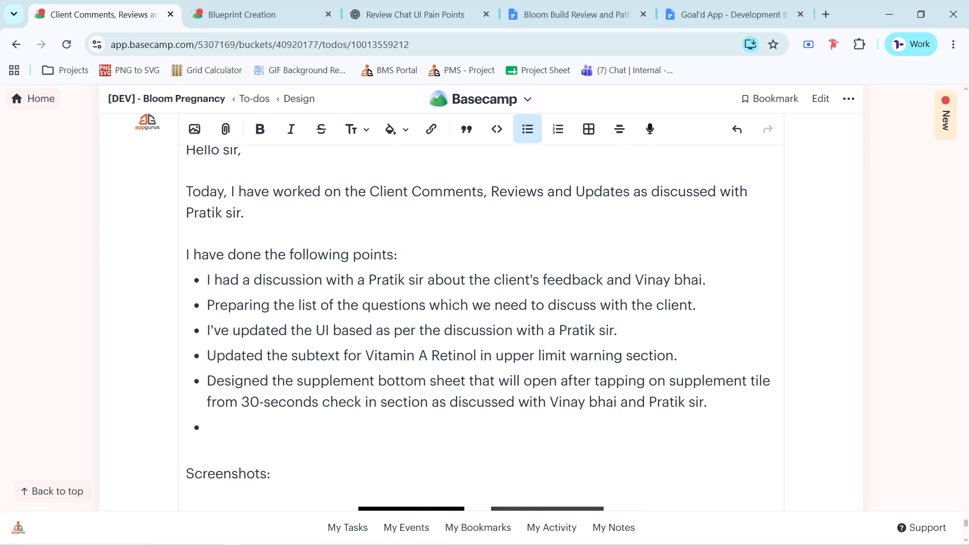
left_click(435, 405)
type("in all")
key("space")
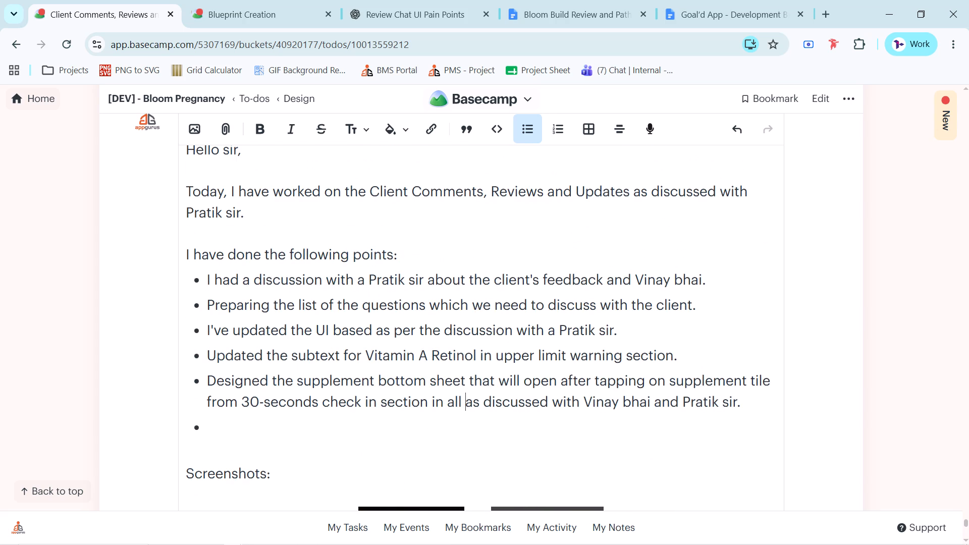
type("stages includimg")
key("BackSpace")
key("BackSpace")
type("ng prenal")
key("BackSpace")
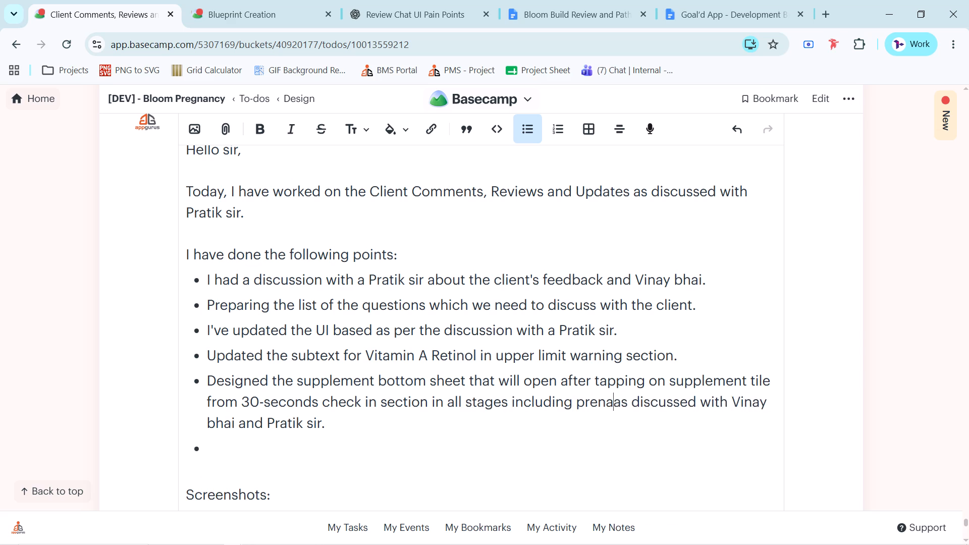
Shorten the inserted wording in the supplement bullet to just "in all stages" before "as discussed".
key("BackSpace")
key("BackSpace")
key("BackSpace")
key("BackSpace")
key("BackSpace")
key("BackSpace")
key("BackSpace")
key("BackSpace")
key("BackSpace")
key("BackSpace")
key("BackSpace")
key("BackSpace")
key("BackSpace")
key("BackSpace")
key("BackSpace")
key("BackSpace")
key("BackSpace")
key("BackSpace")
key("BackSpace")
key("BackSpace")
key("BackSpace")
key("BackSpace")
key("BackSpace")
key("BackSpace")
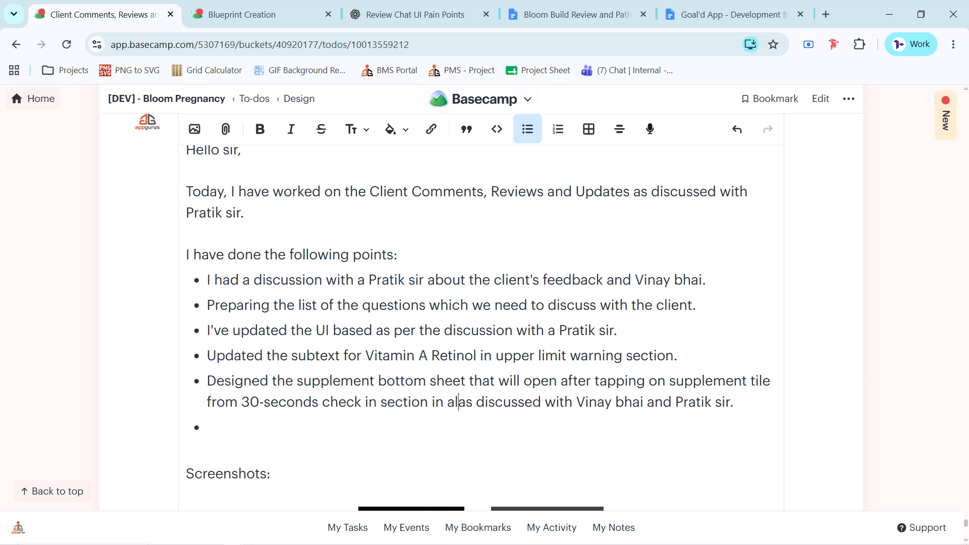
key("BackSpace")
type("all stages")
key("space")
scroll(501, 446, "down", 4)
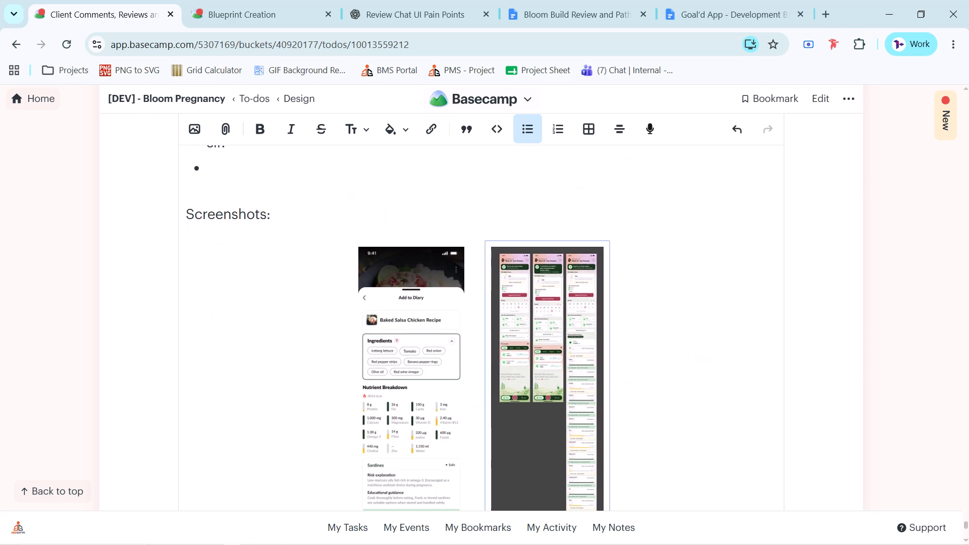
scroll(514, 437, "up", 5)
key("i")
key("BackSpace")
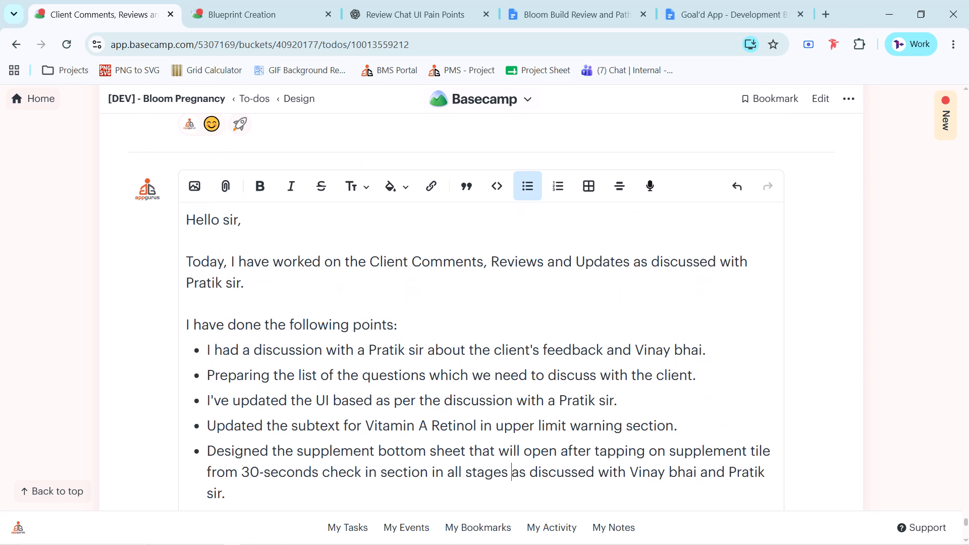
Remove the empty last bullet above the "Screenshots:" heading.
scroll(527, 446, "down", 16)
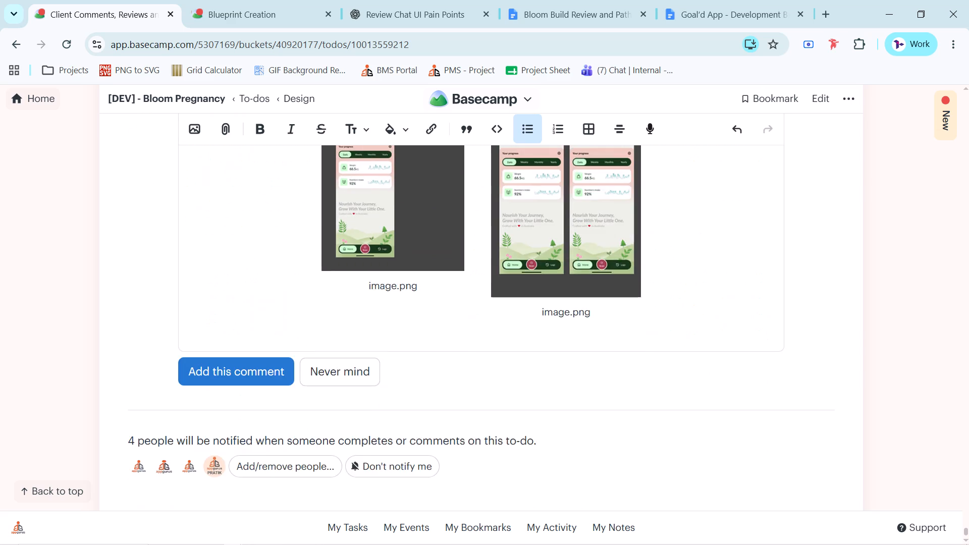
scroll(522, 446, "up", 13)
left_click(288, 313)
key("BackSpace")
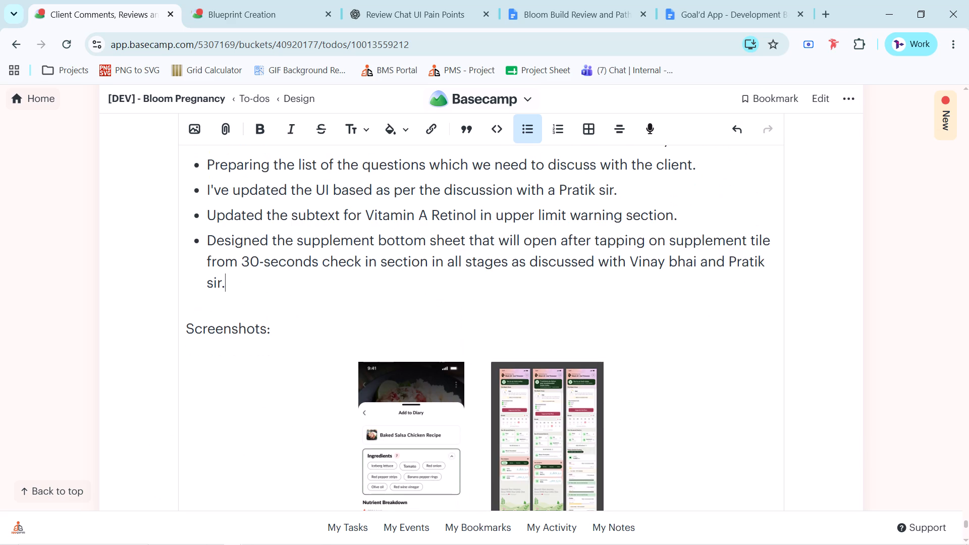
Post the finished status update as a comment on the to-do.
scroll(298, 314, "up", 2)
scroll(296, 299, "down", 5)
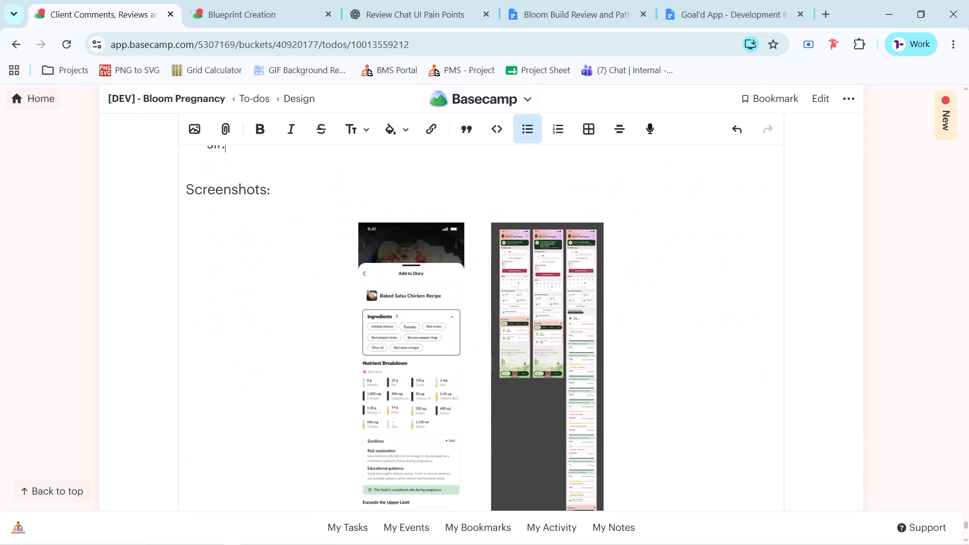
scroll(301, 301, "down", 15)
left_click(248, 317)
scroll(410, 343, "up", 9)
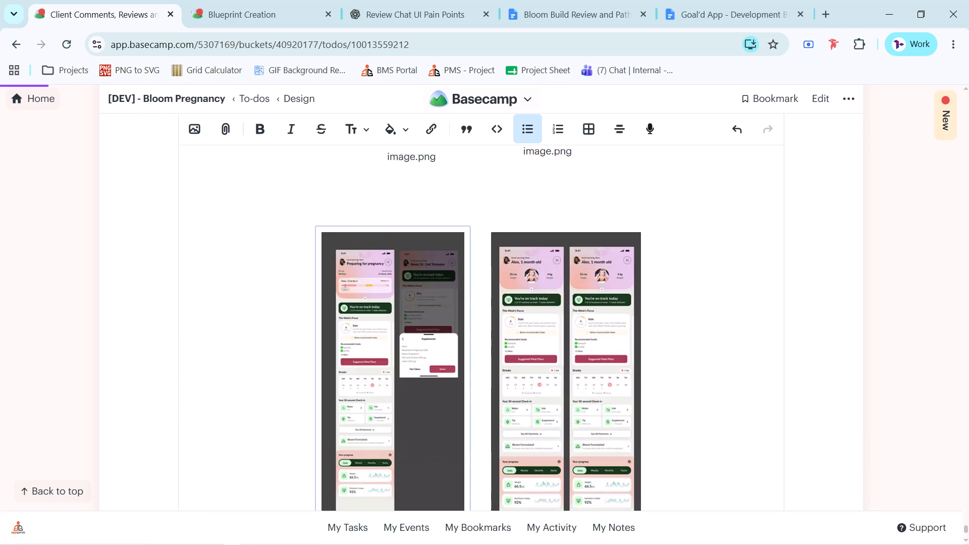
scroll(451, 367, "up", 13)
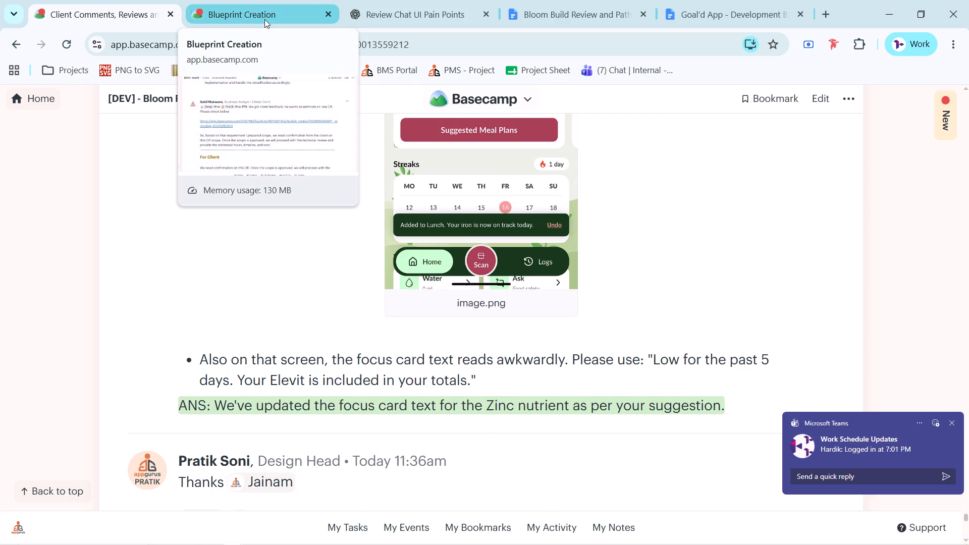
Switch to the Bloom design file in Figma.
key("alt+Tab")
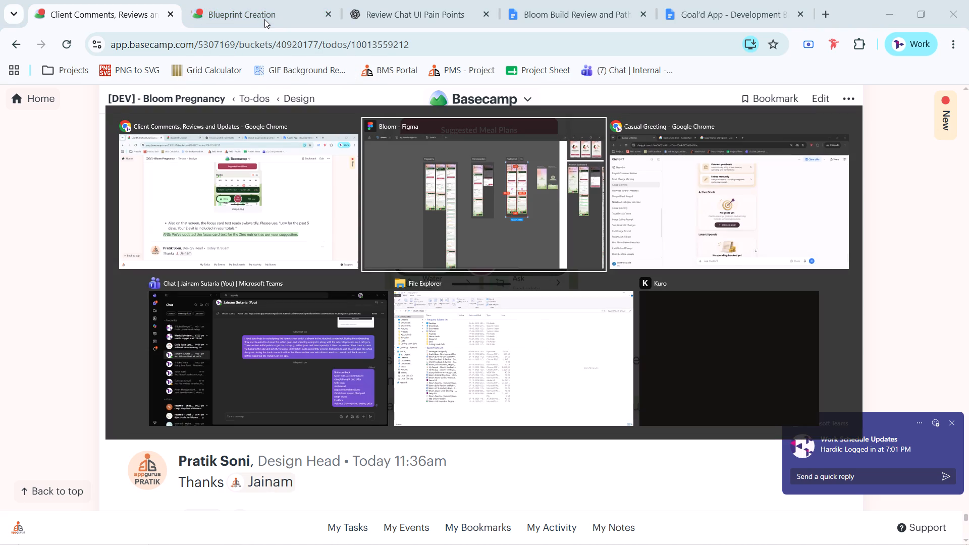
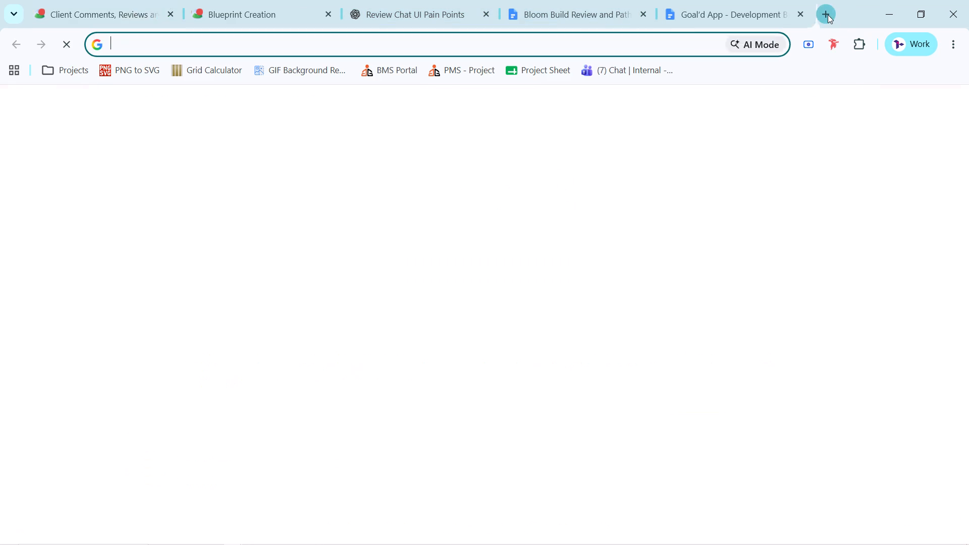
Open the PMS Portal and bring up its list of client projects.
type("pms")
key("Return")
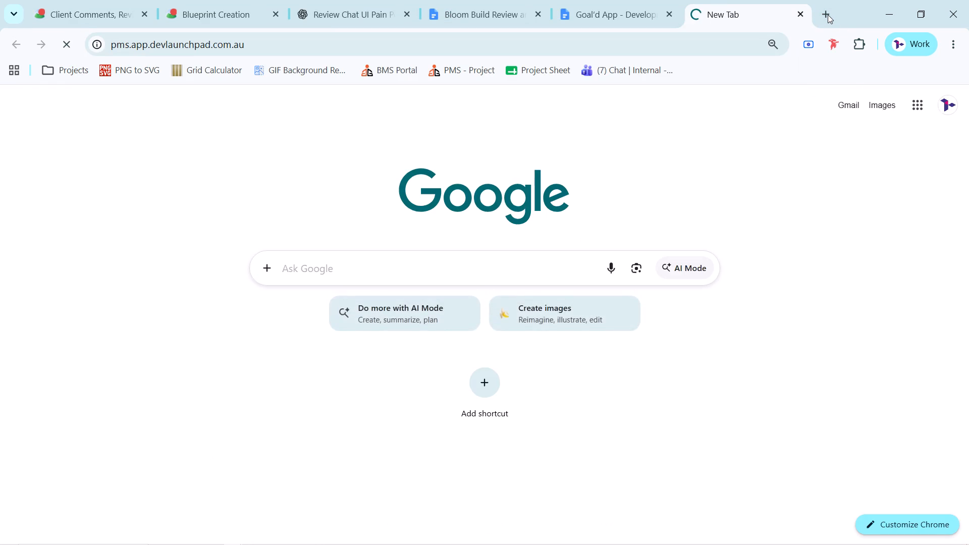
scroll(464, 319, "down", 2)
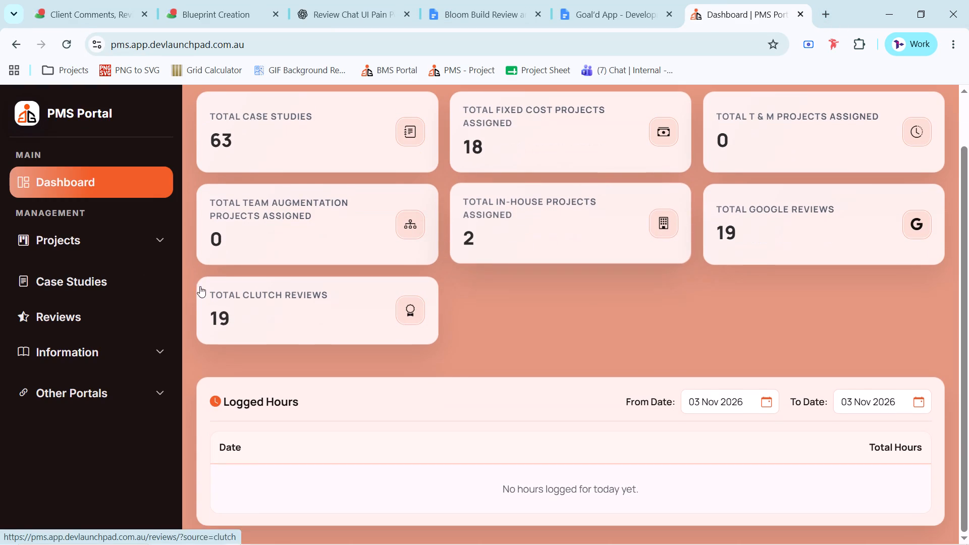
left_click(101, 245)
left_click(97, 272)
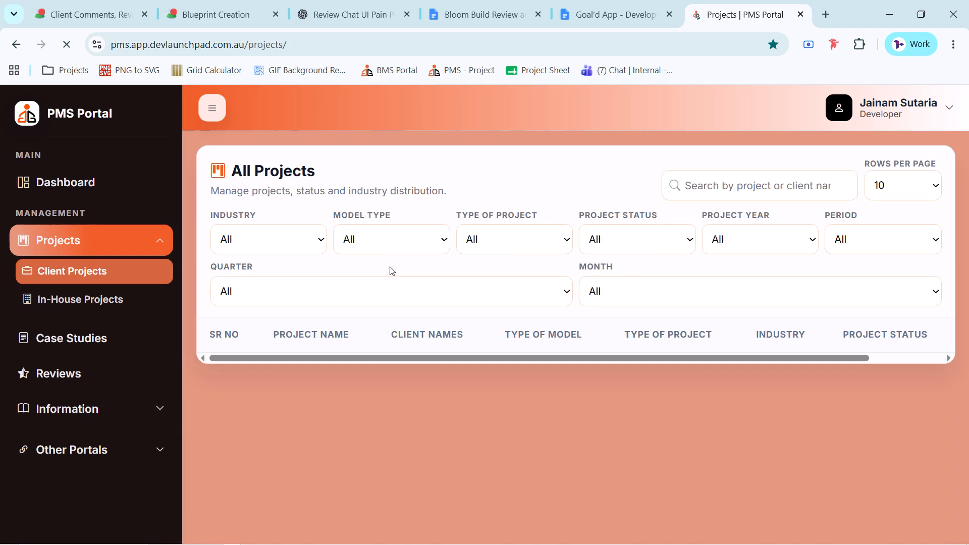
Open the Bloom Pregnancy project from the second page of the client projects list.
scroll(632, 357, "down", 7)
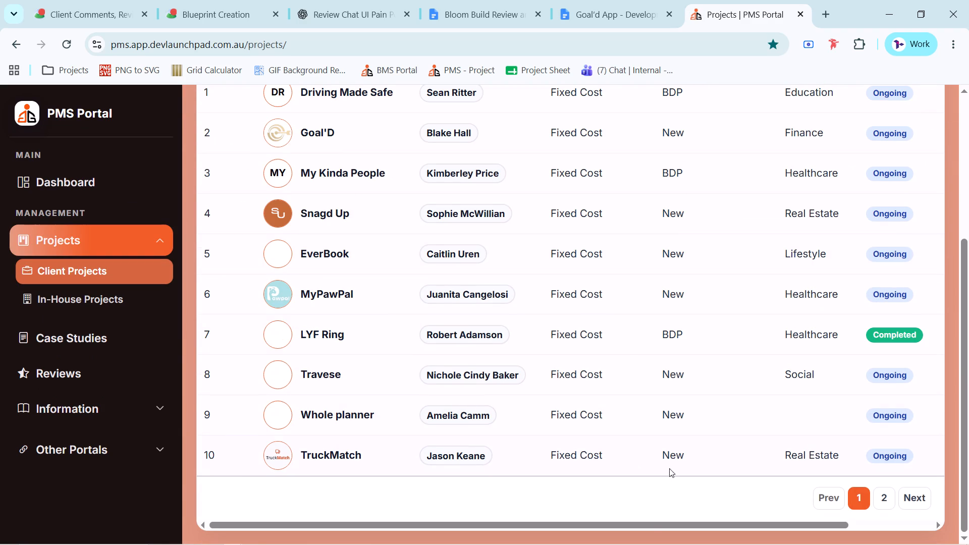
left_click_drag(667, 528, 934, 532)
left_click(778, 499)
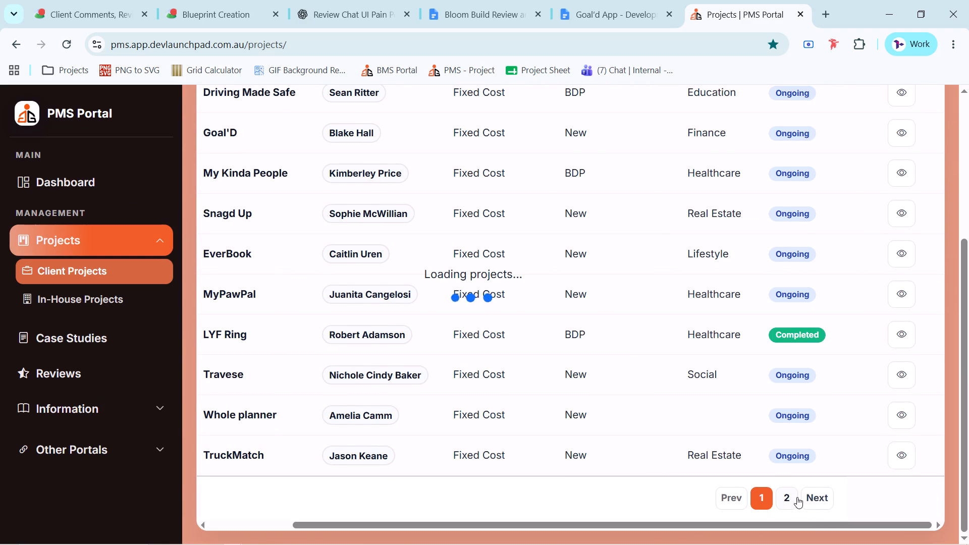
left_click_drag(486, 523, 301, 479)
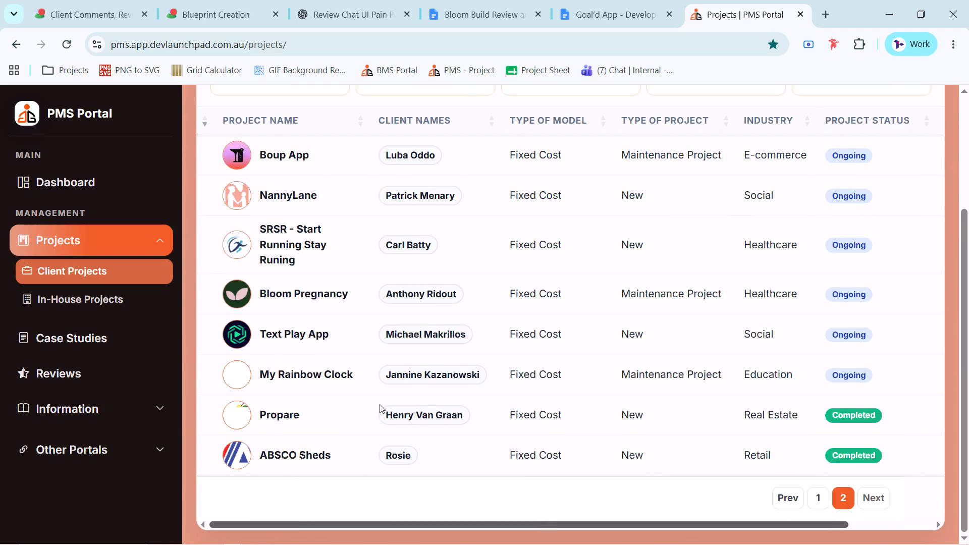
left_click(332, 287)
left_click(334, 295)
left_click(367, 302)
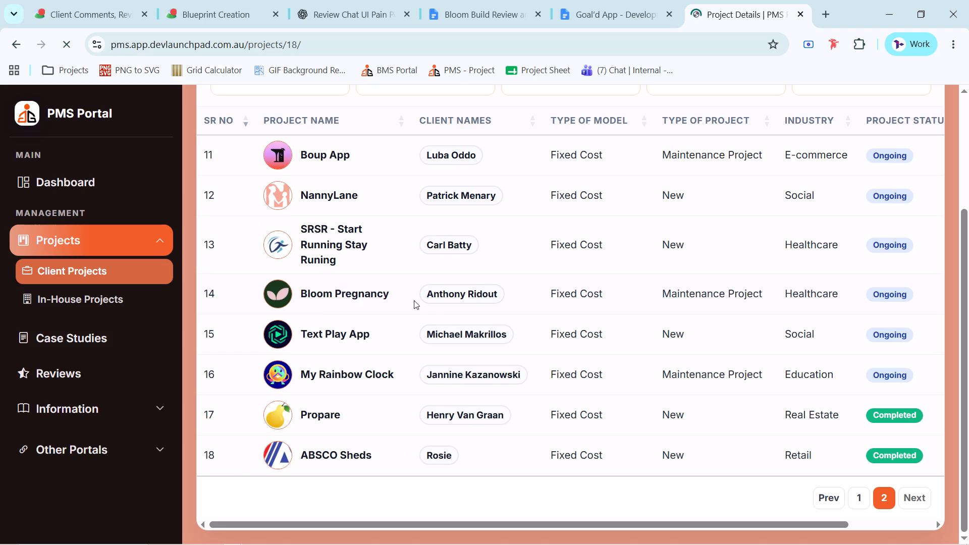
Open the Team Hours section of the Bloom Pregnancy project.
left_click_drag(588, 272, 780, 272)
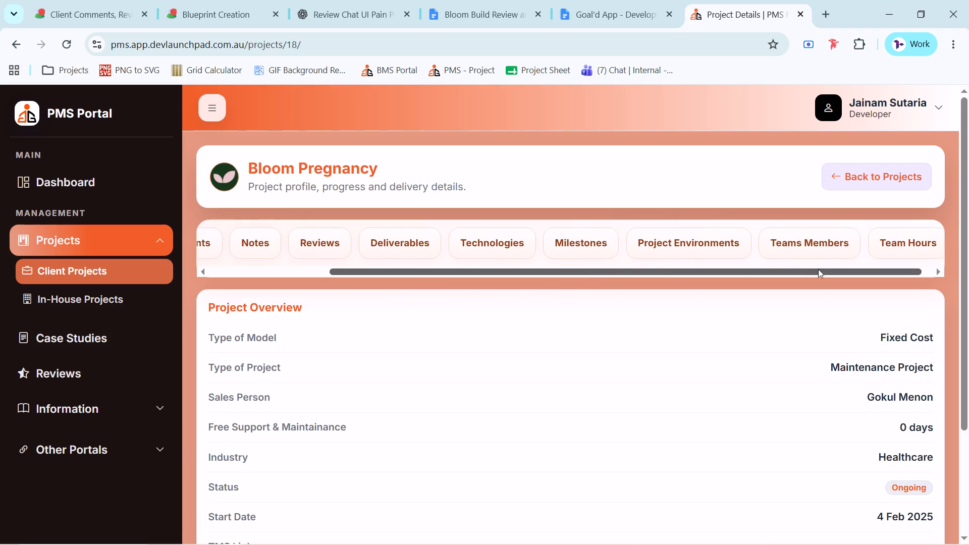
left_click(900, 241)
scroll(739, 357, "down", 4)
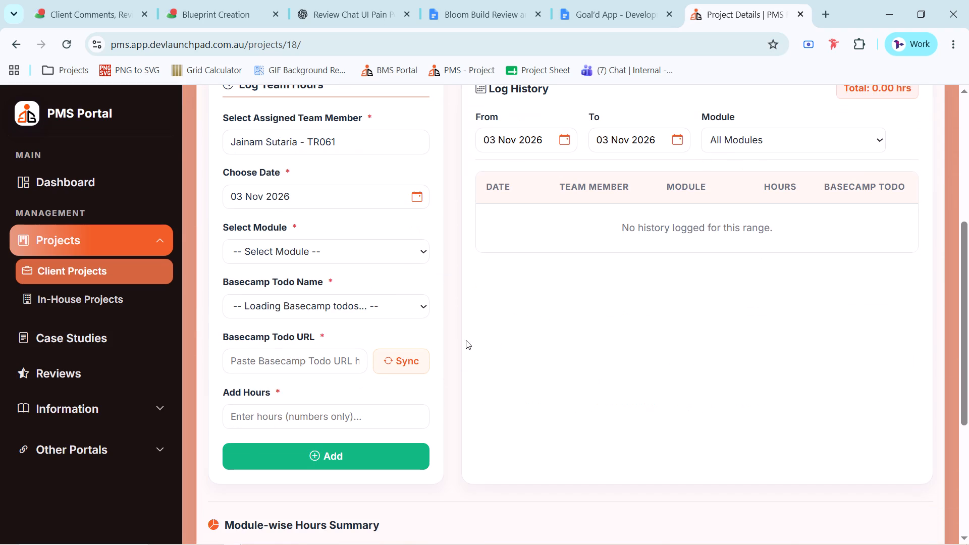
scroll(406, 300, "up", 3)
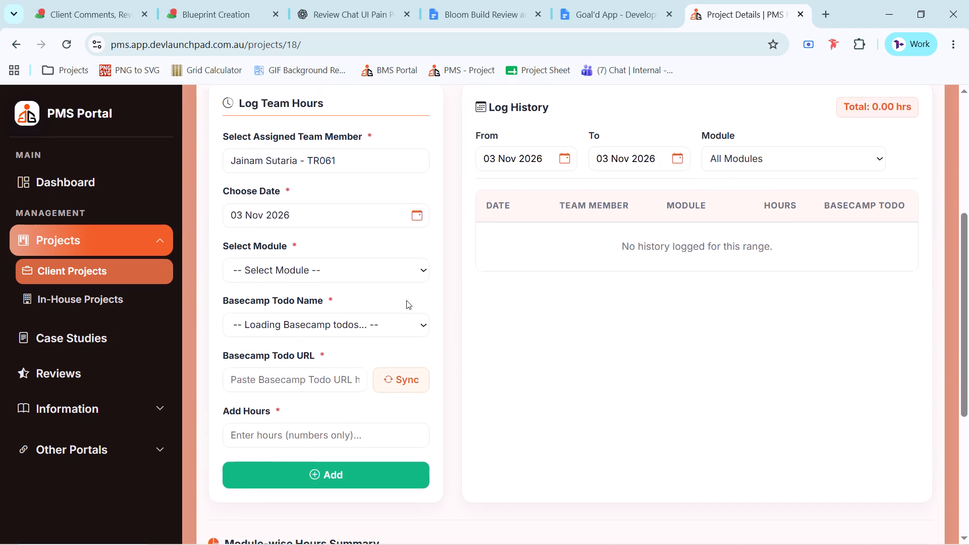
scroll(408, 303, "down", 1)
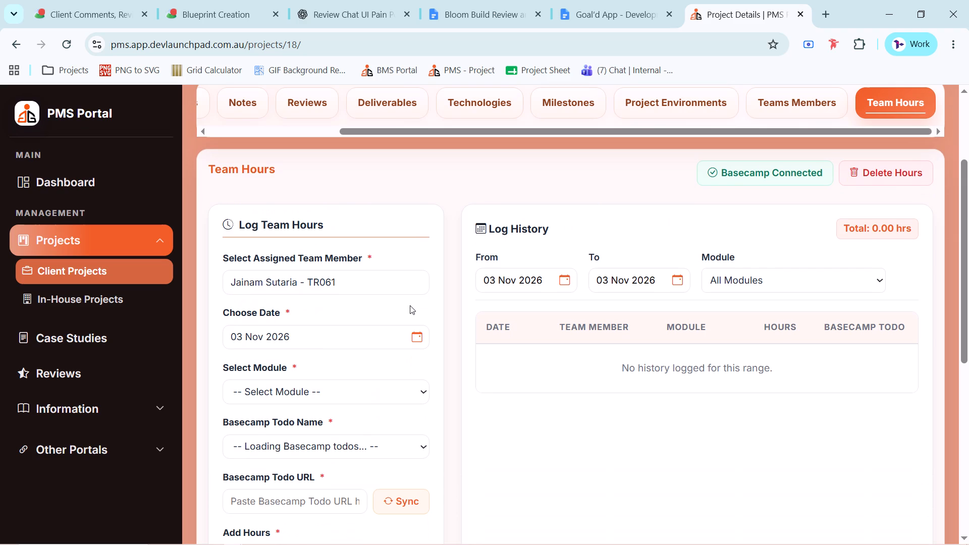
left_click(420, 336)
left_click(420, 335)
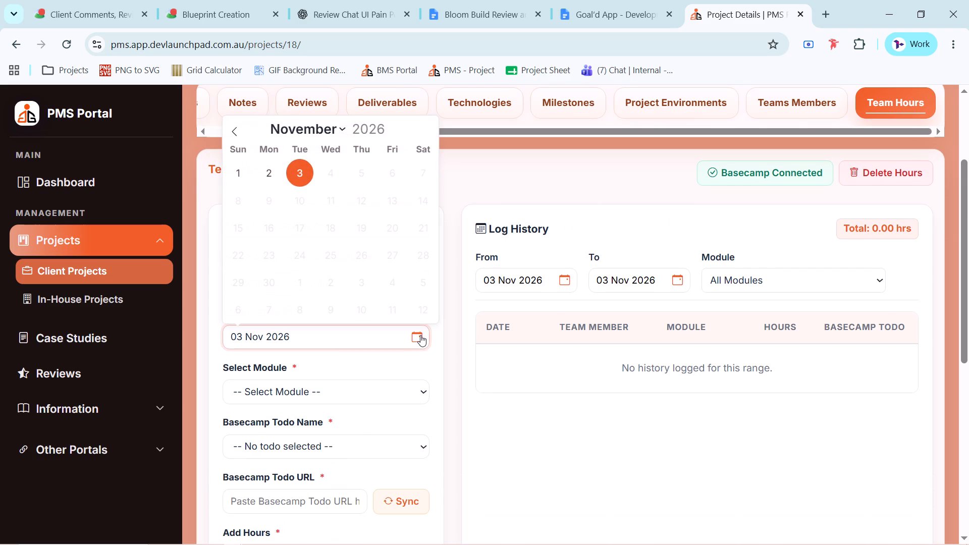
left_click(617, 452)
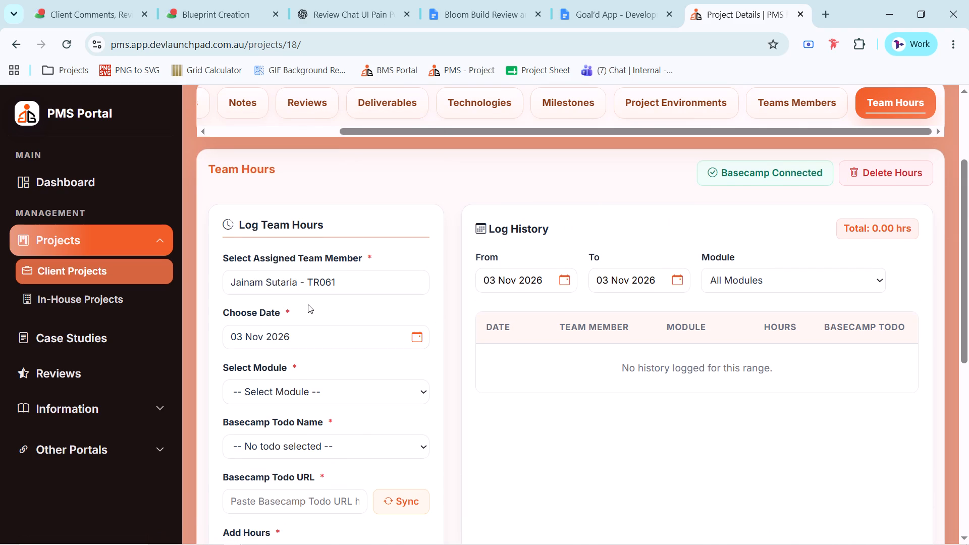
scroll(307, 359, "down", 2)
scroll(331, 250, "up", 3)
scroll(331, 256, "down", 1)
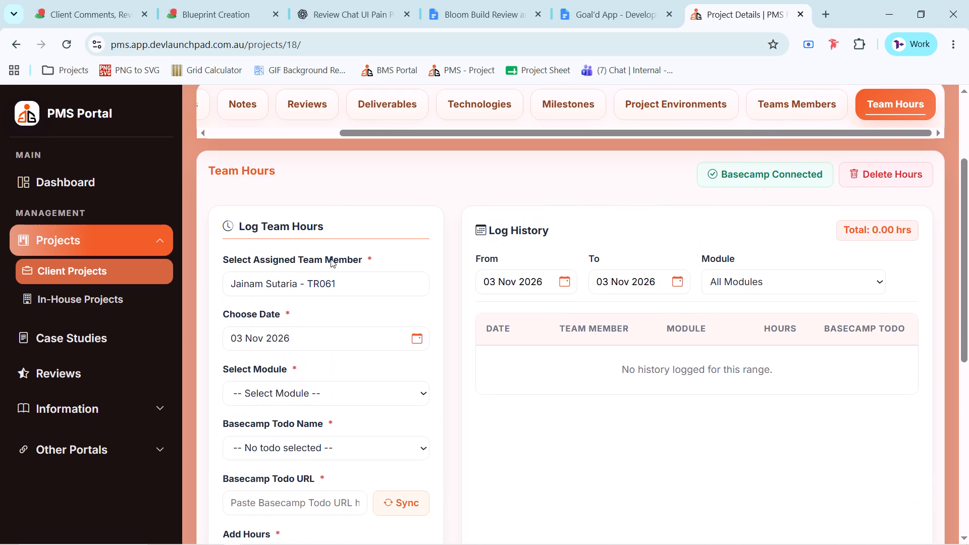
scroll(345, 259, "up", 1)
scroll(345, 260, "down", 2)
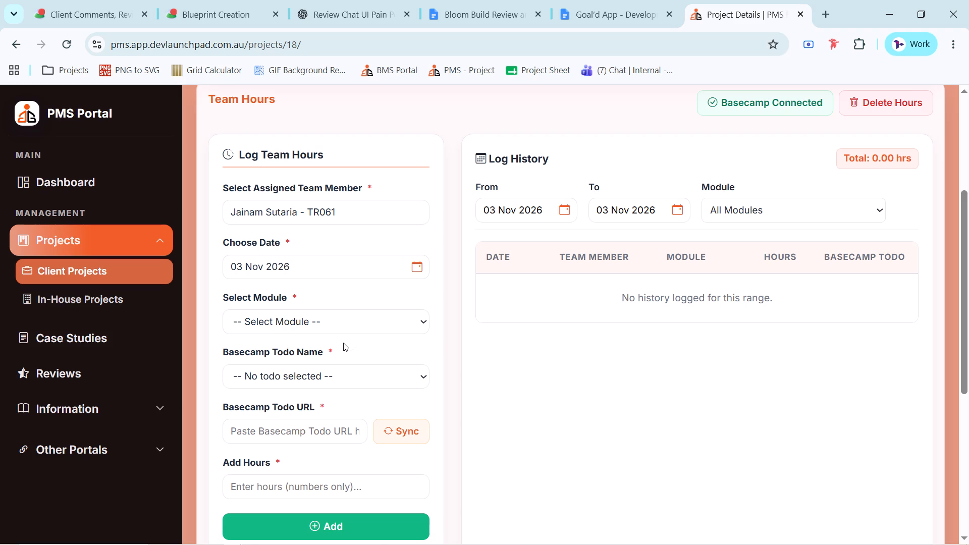
Set the hours entry's module to UI/UX Design and its Basecamp to-do to "Client Comments, Reviews and Updates".
left_click(343, 313)
scroll(330, 329, "down", 1)
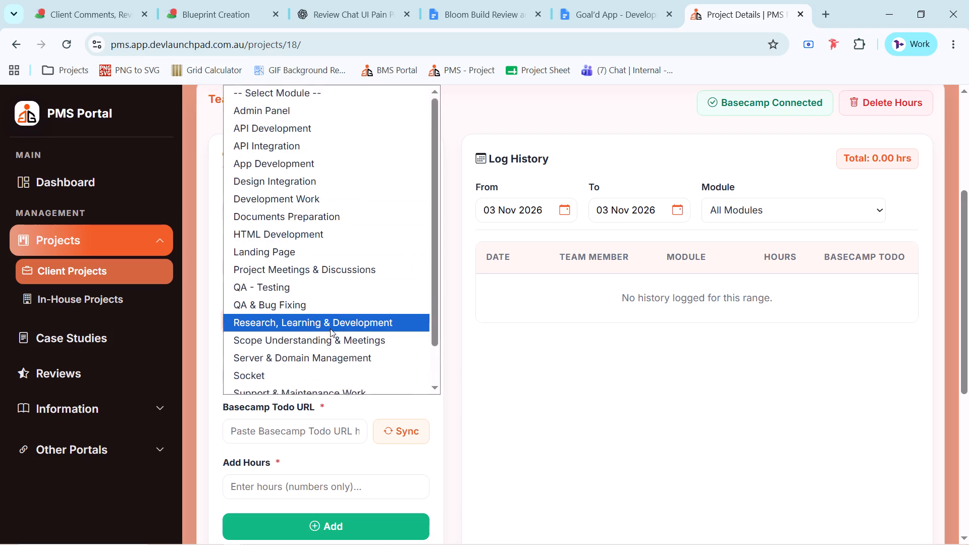
scroll(330, 329, "down", 1)
left_click(290, 367)
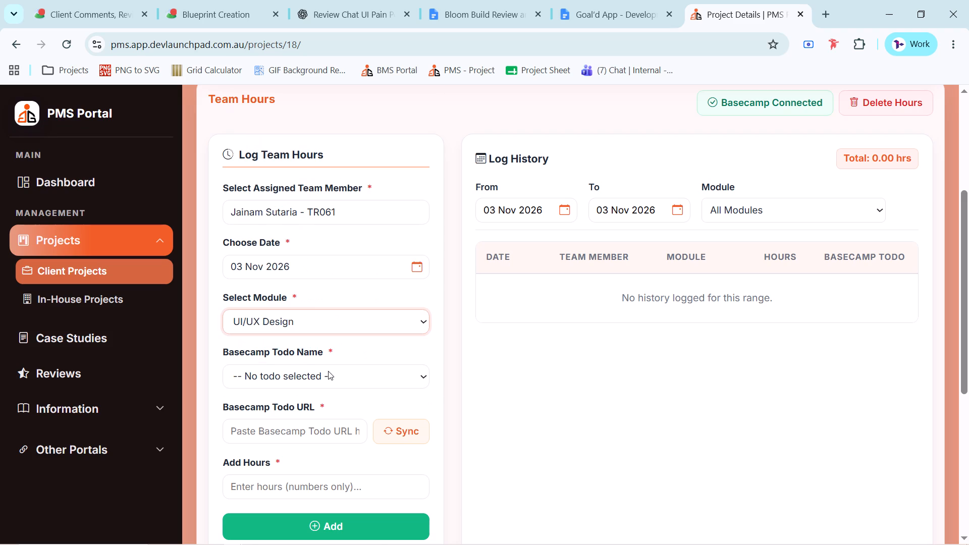
left_click(332, 370)
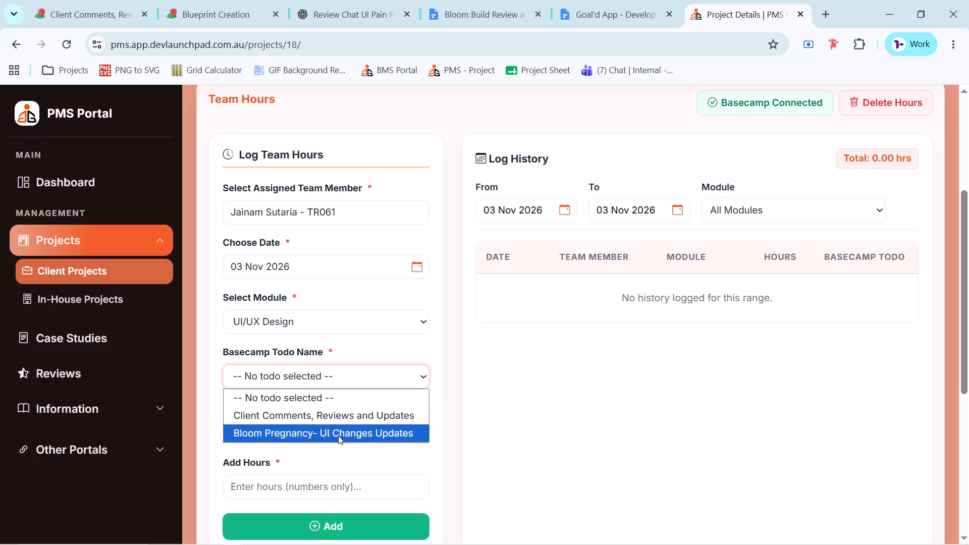
left_click(360, 416)
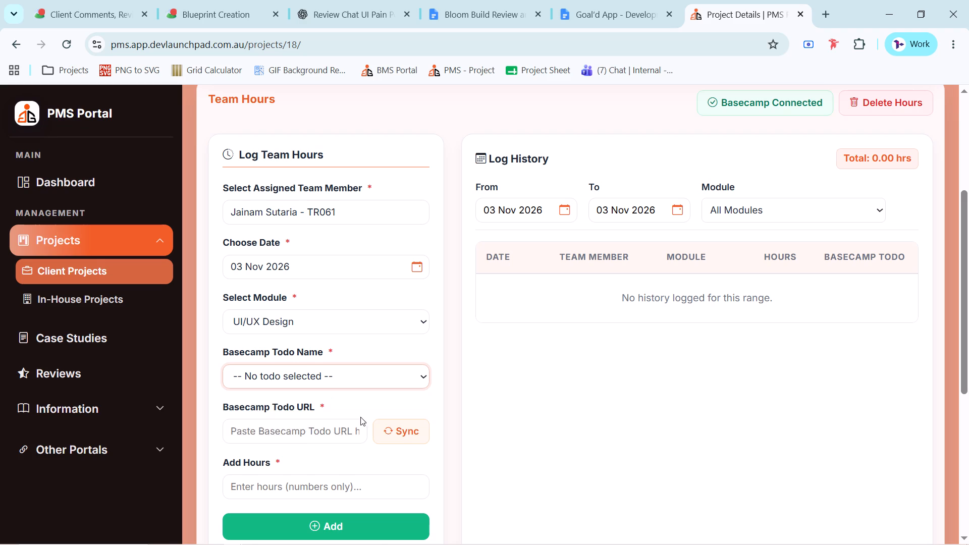
Enter 5 hours for the Bloom Pregnancy work and add the entry to the log.
left_click(322, 485)
key("5")
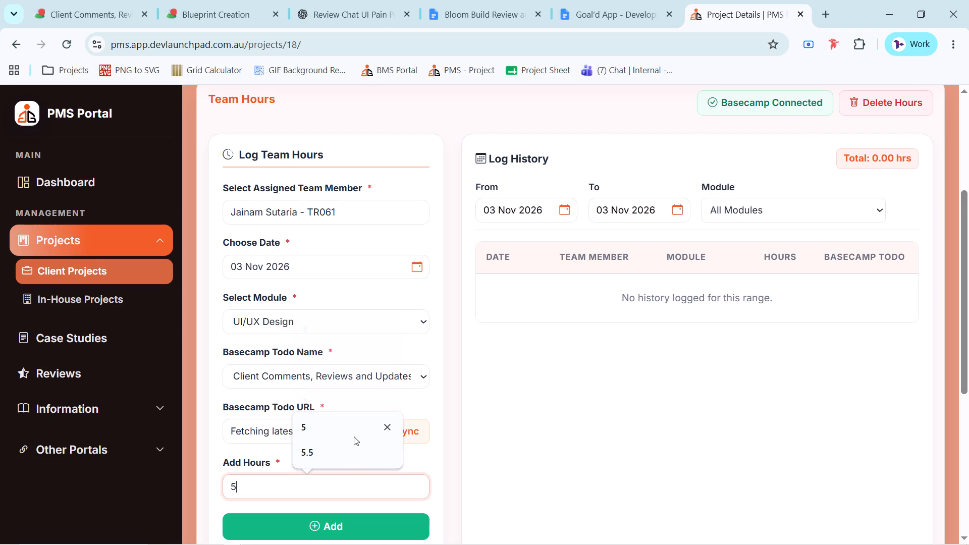
left_click(532, 459)
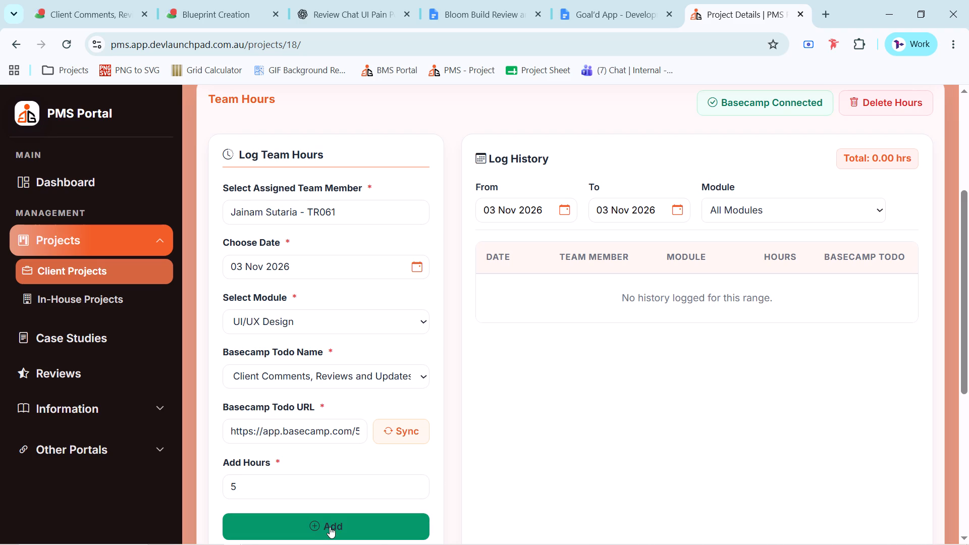
scroll(358, 515, "up", 4)
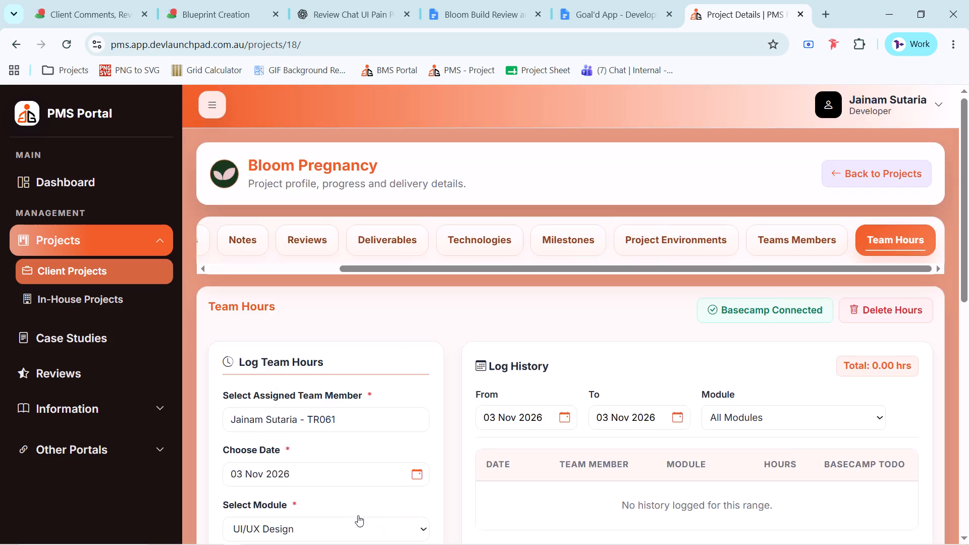
scroll(352, 479, "down", 6)
scroll(340, 419, "up", 2)
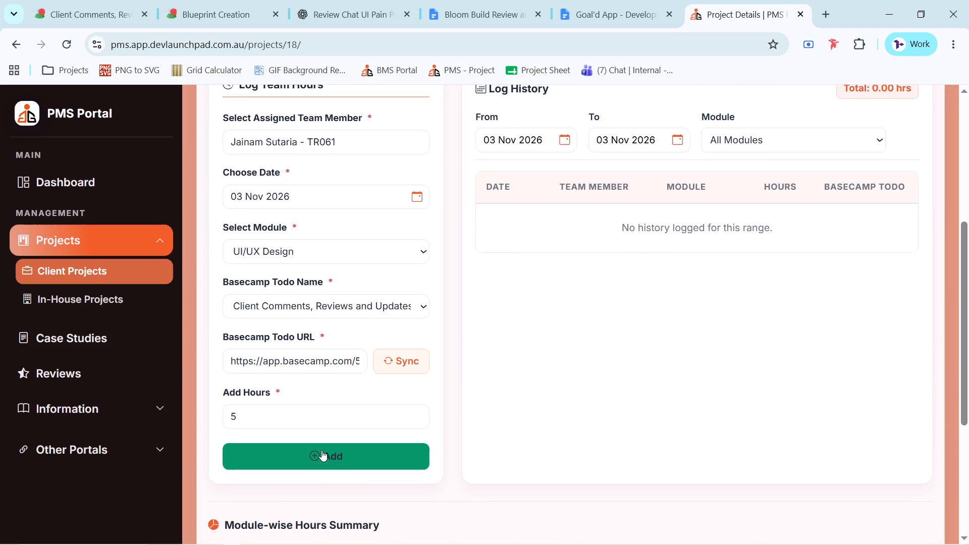
left_click(321, 450)
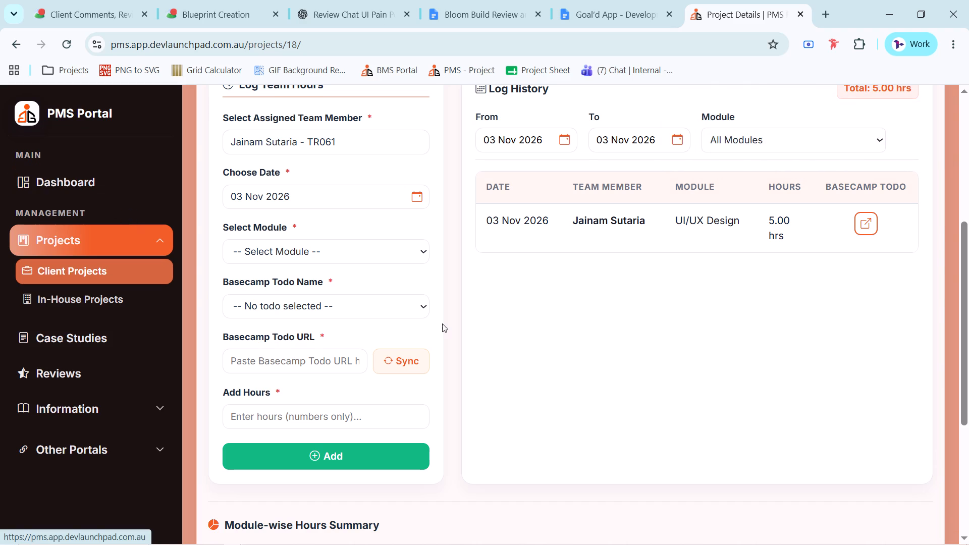
Go back to the project list and open the Team Hours section of the Goal'D project.
scroll(447, 329, "up", 5)
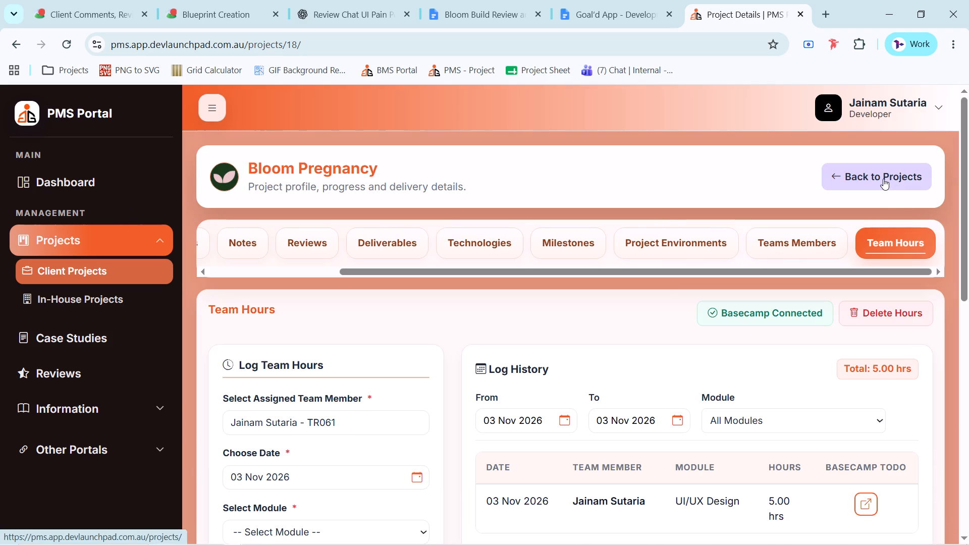
left_click(883, 179)
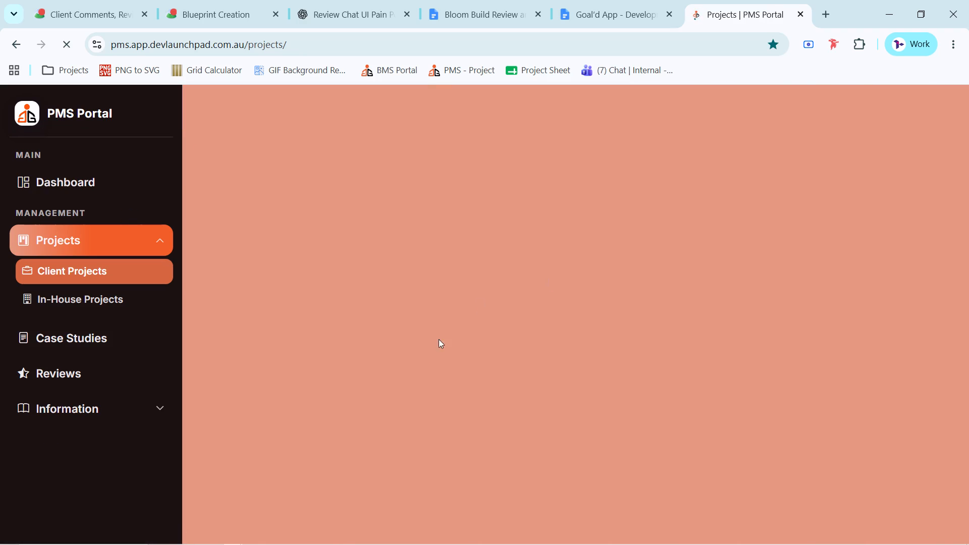
left_click(313, 350)
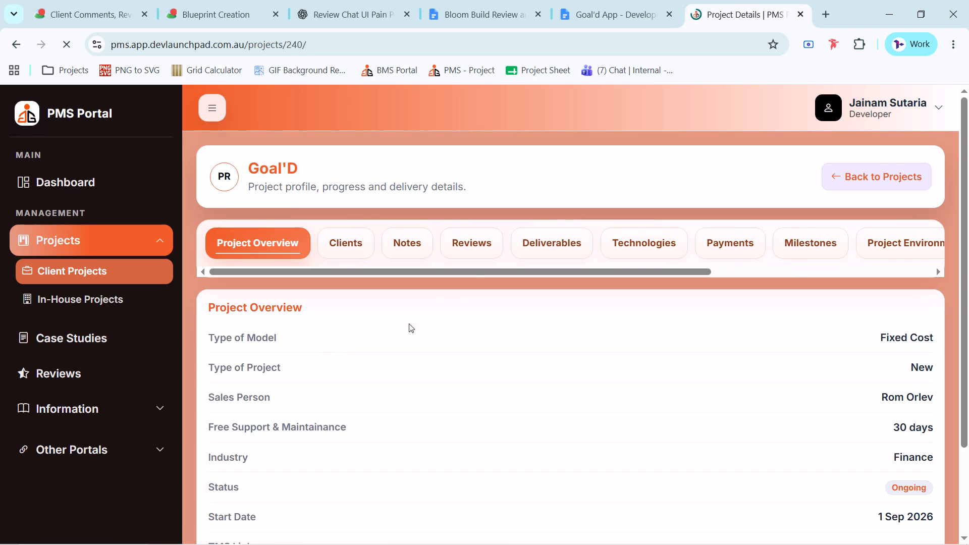
left_click_drag(483, 272, 698, 254)
left_click(879, 238)
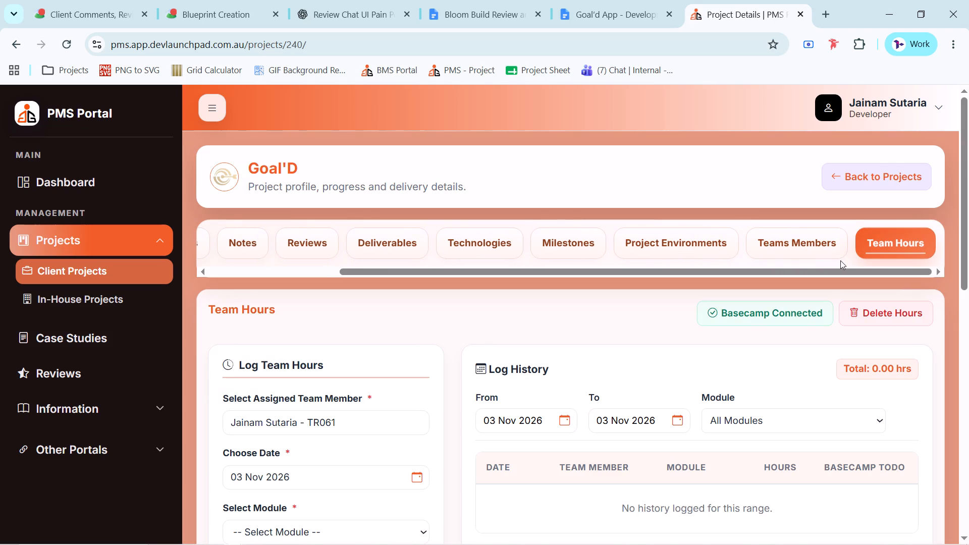
Set the Goal'D hours entry's module to UI/UX Design and its Basecamp to-do to "App Design Changes".
scroll(827, 249, "down", 6)
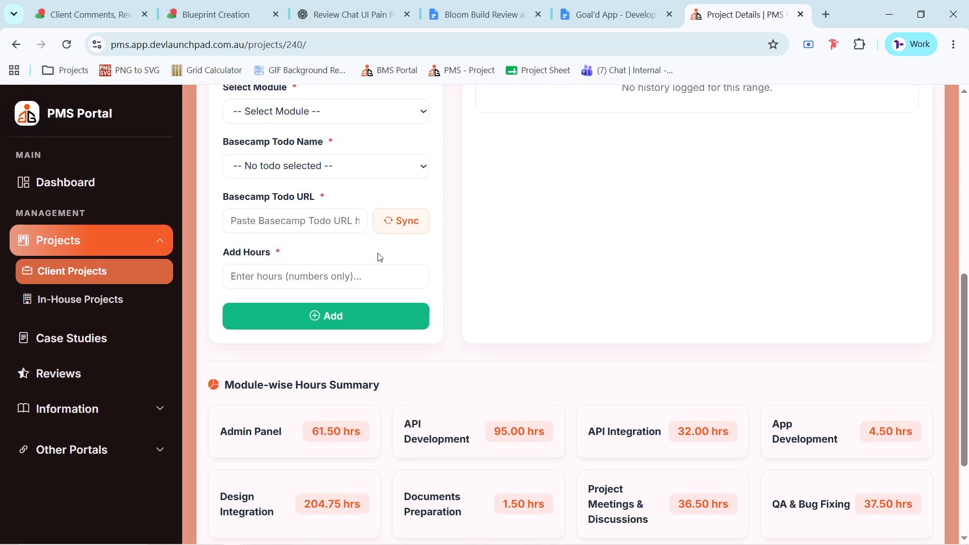
left_click(339, 113)
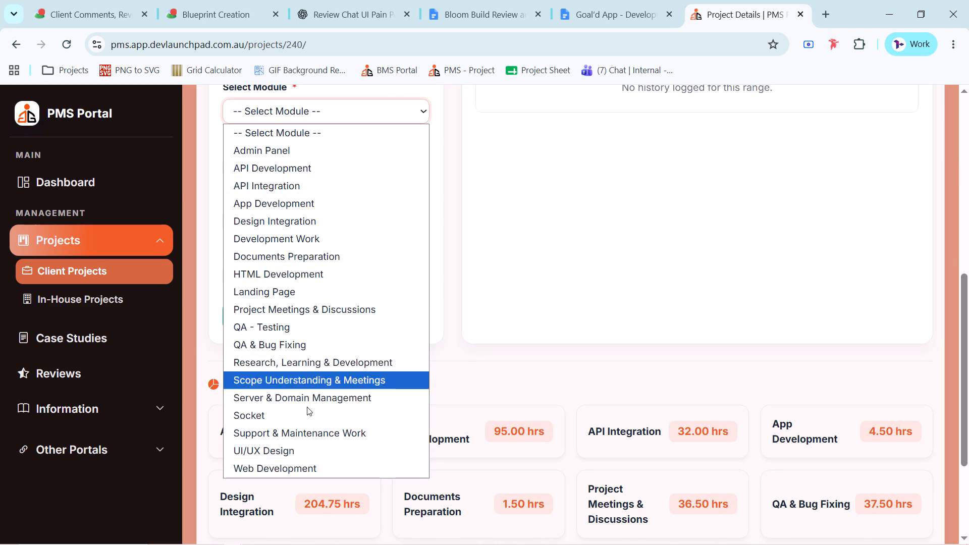
left_click(331, 460)
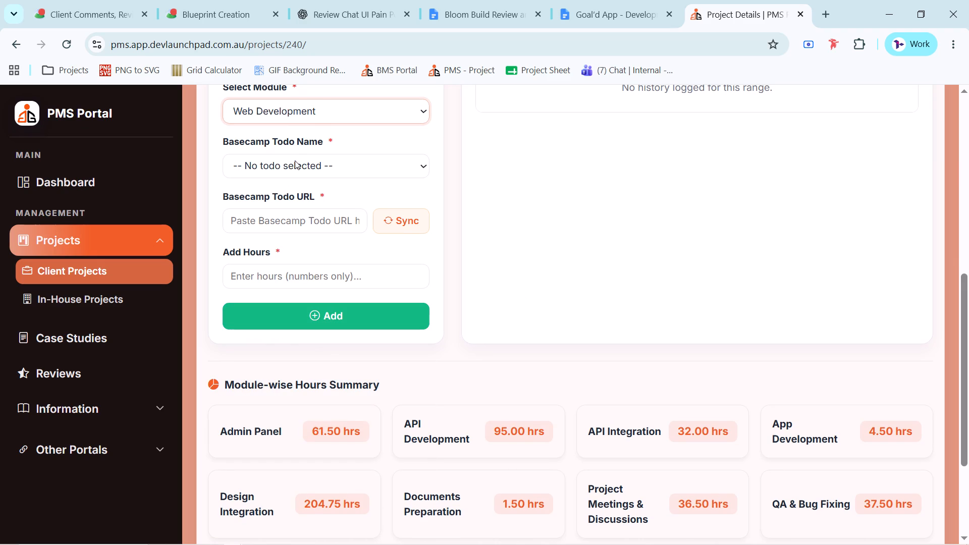
left_click(320, 103)
left_click(290, 456)
scroll(639, 324, "up", 4)
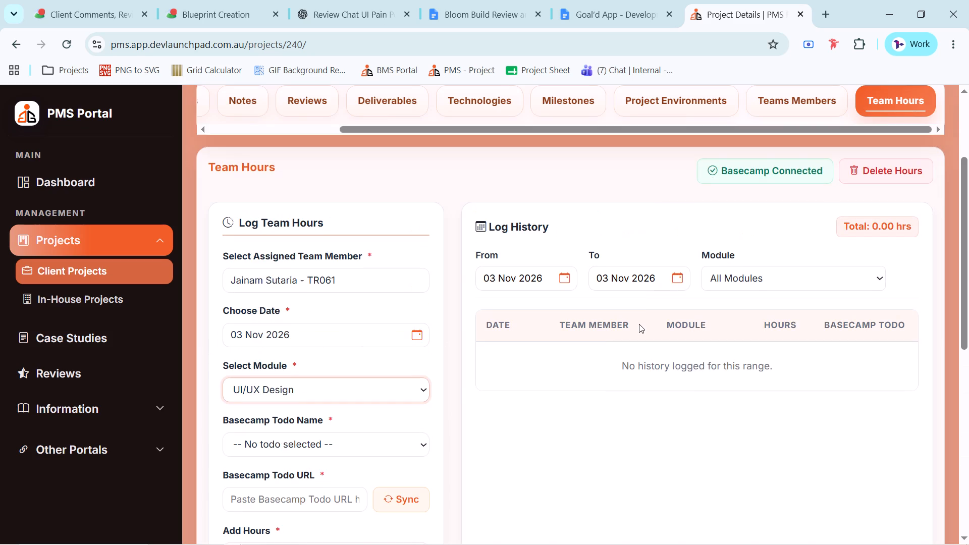
scroll(639, 324, "down", 1)
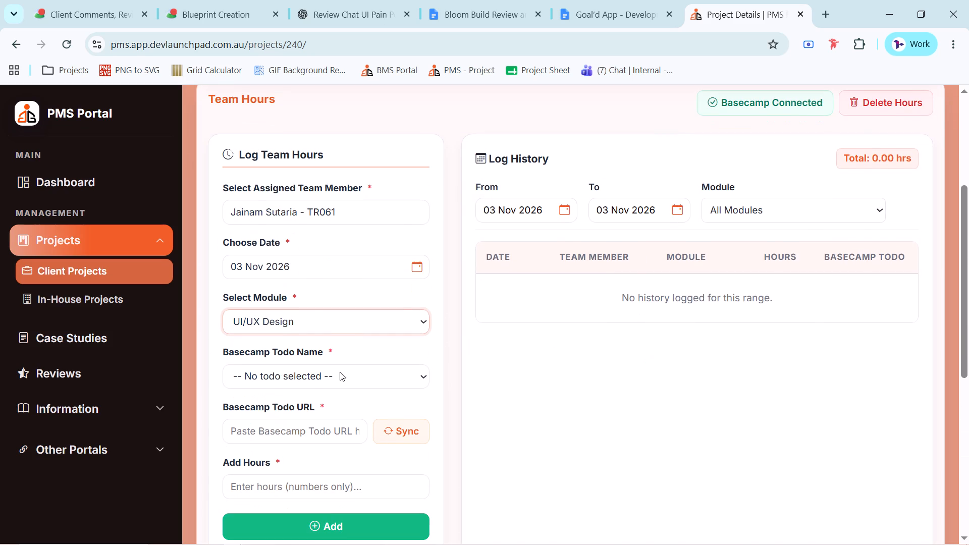
left_click(340, 381)
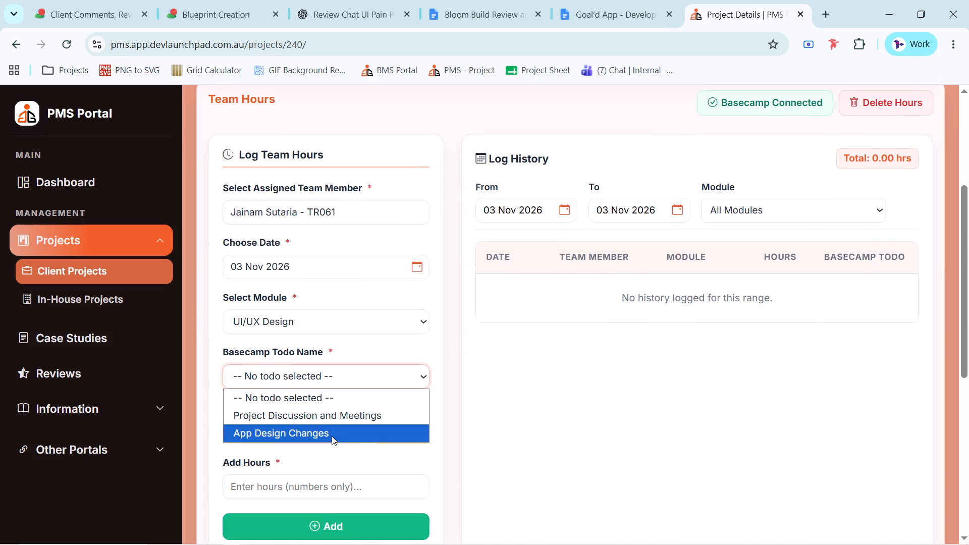
left_click(332, 436)
scroll(342, 421, "down", 1)
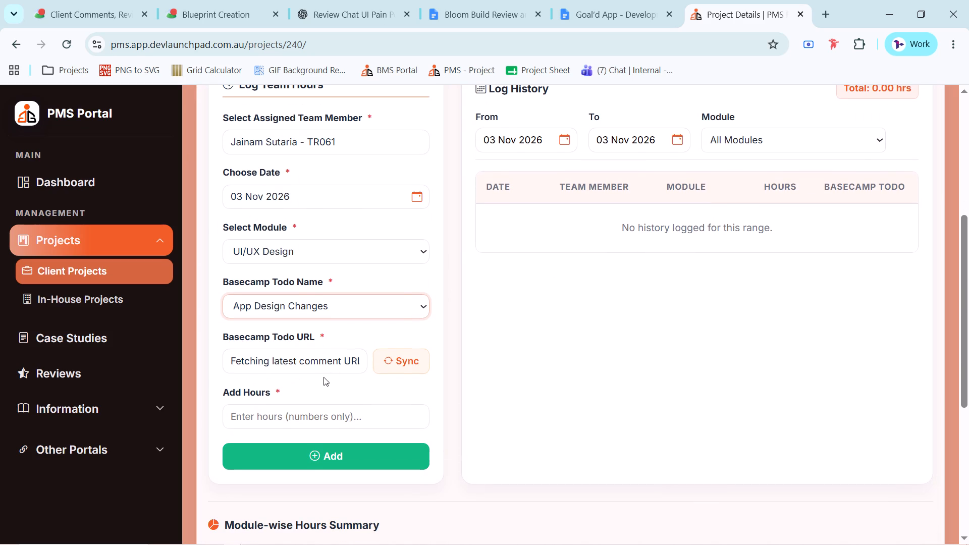
Enter 3 hours for the Goal'D app design changes and add the entry to the log.
left_click(317, 425)
key("3")
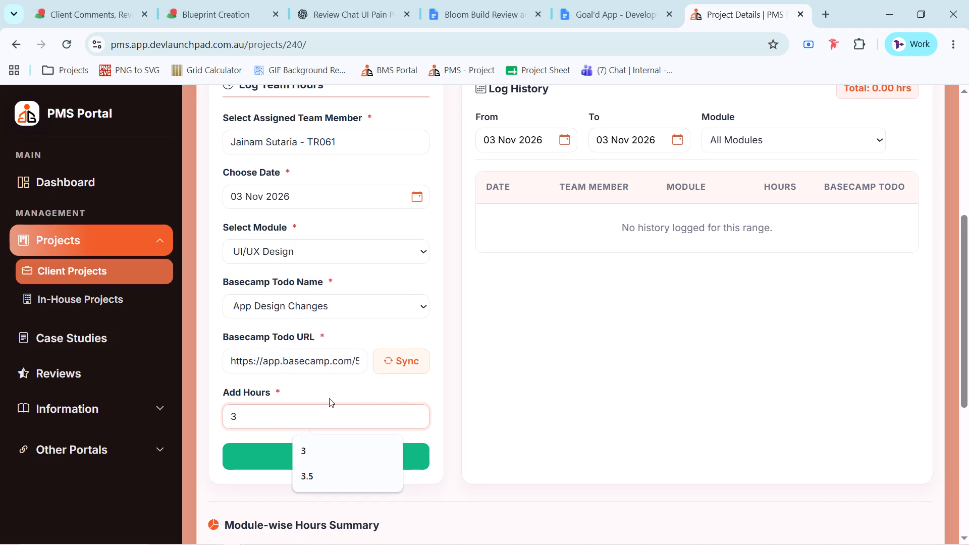
left_click(533, 384)
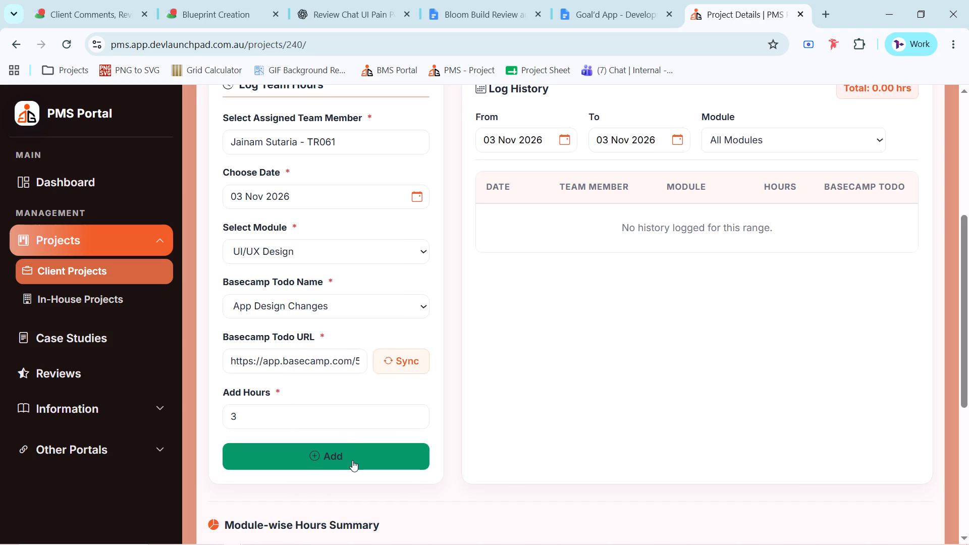
scroll(352, 460, "up", 2)
scroll(353, 460, "down", 3)
scroll(353, 456, "up", 6)
scroll(351, 448, "down", 6)
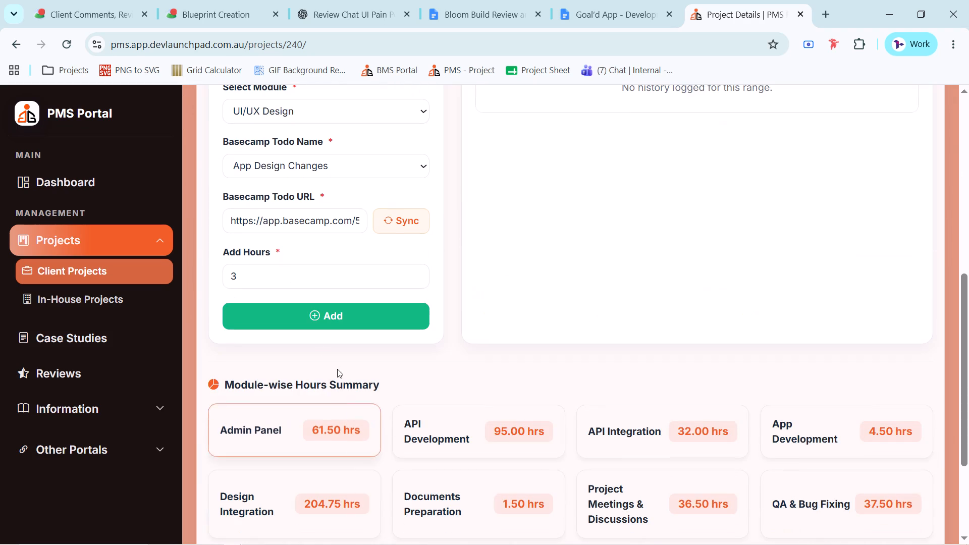
left_click(316, 326)
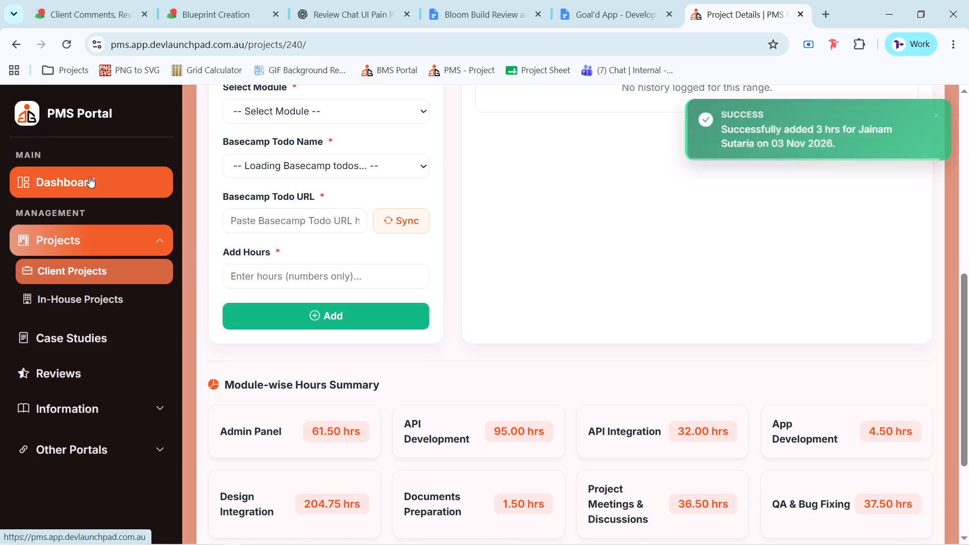
Open the dashboard and expand the 03 Nov 2026 entry under Logged Hours to check its project breakdown.
left_click(89, 177)
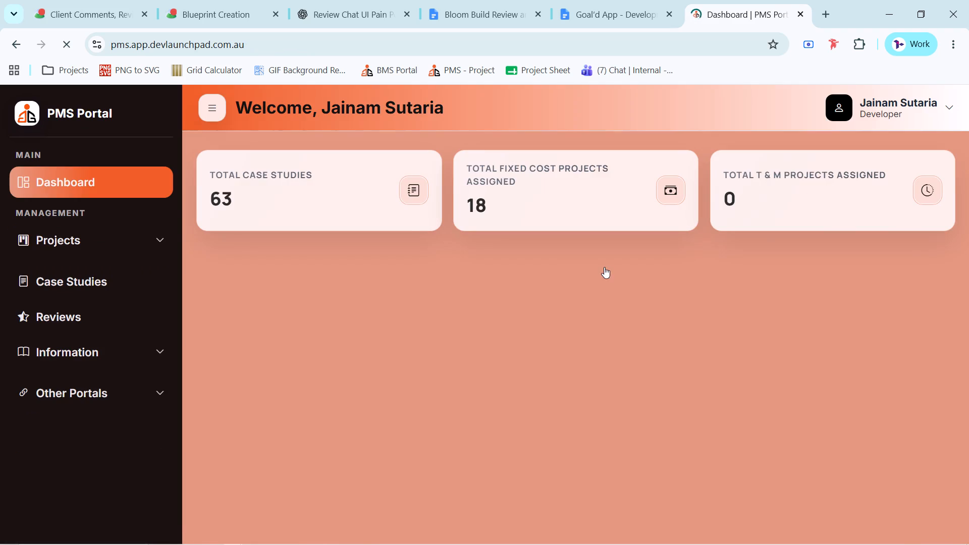
scroll(605, 267, "down", 4)
left_click(308, 497)
scroll(400, 459, "down", 2)
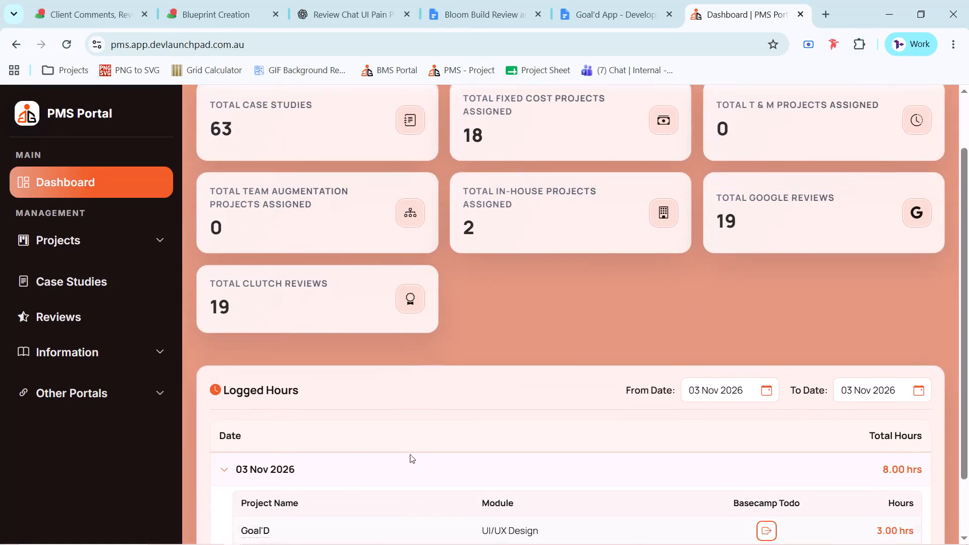
Set the From Date of the Logged Hours list to 1 November 2026.
left_click(735, 314)
left_click(699, 393)
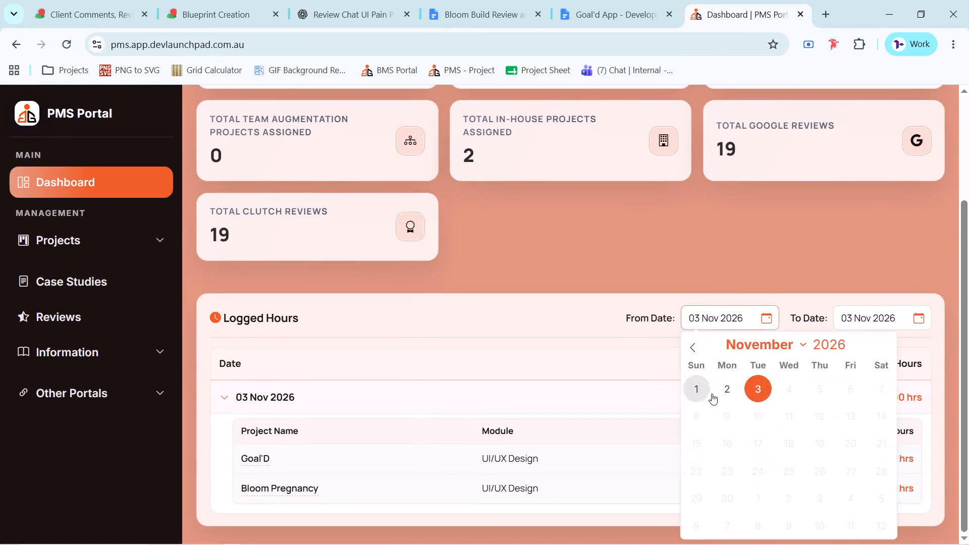
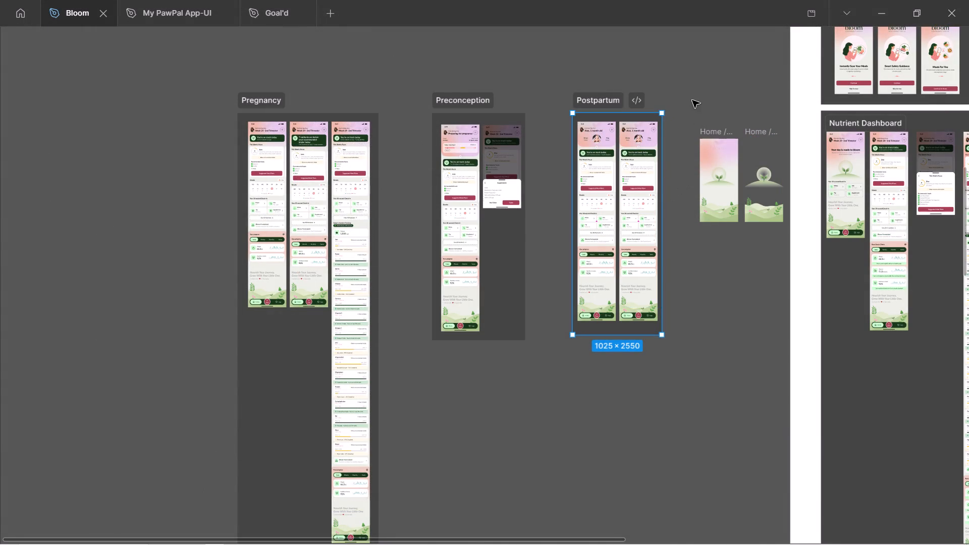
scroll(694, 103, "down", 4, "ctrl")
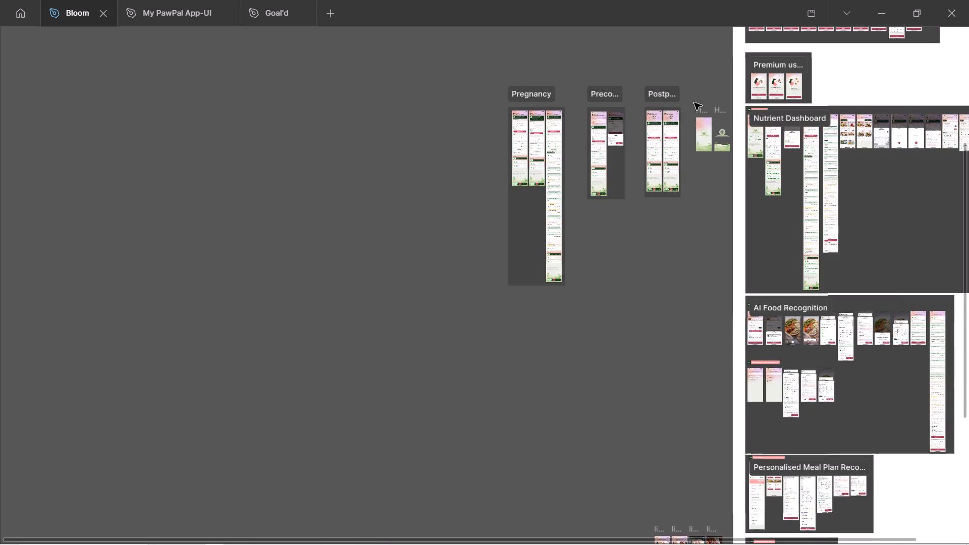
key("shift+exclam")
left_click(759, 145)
Close the Figma window with the Bloom design file and the incognito Chrome window showing the ChatGPT conversation.
left_click(968, 0)
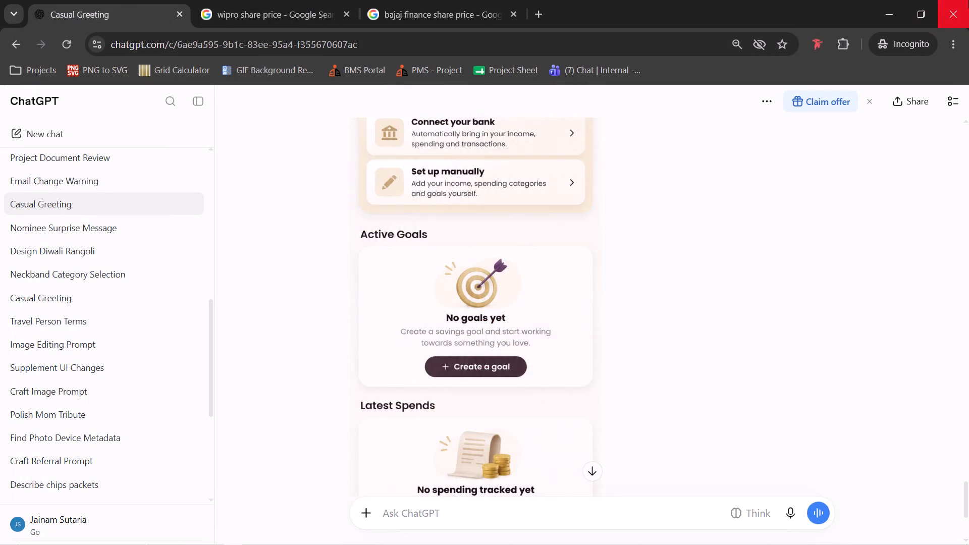
left_click(968, 0)
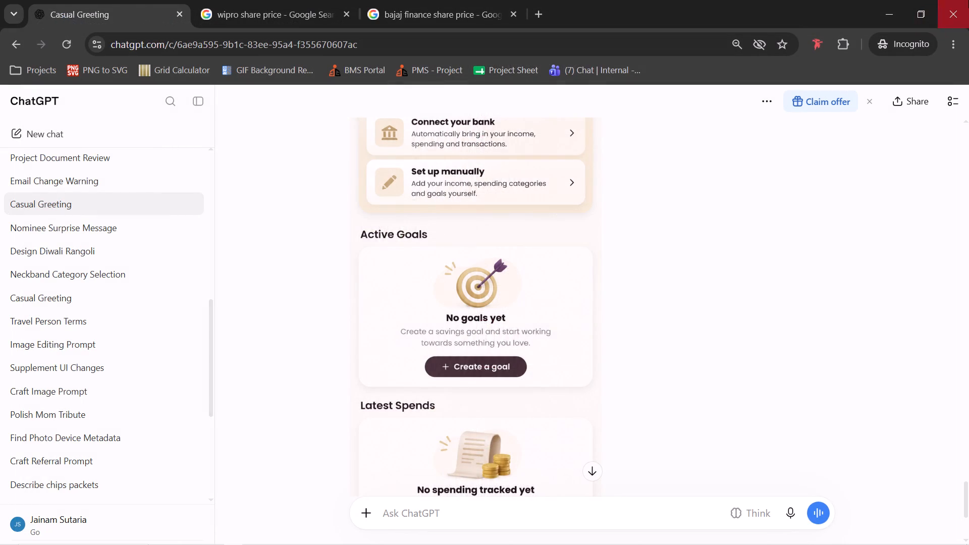